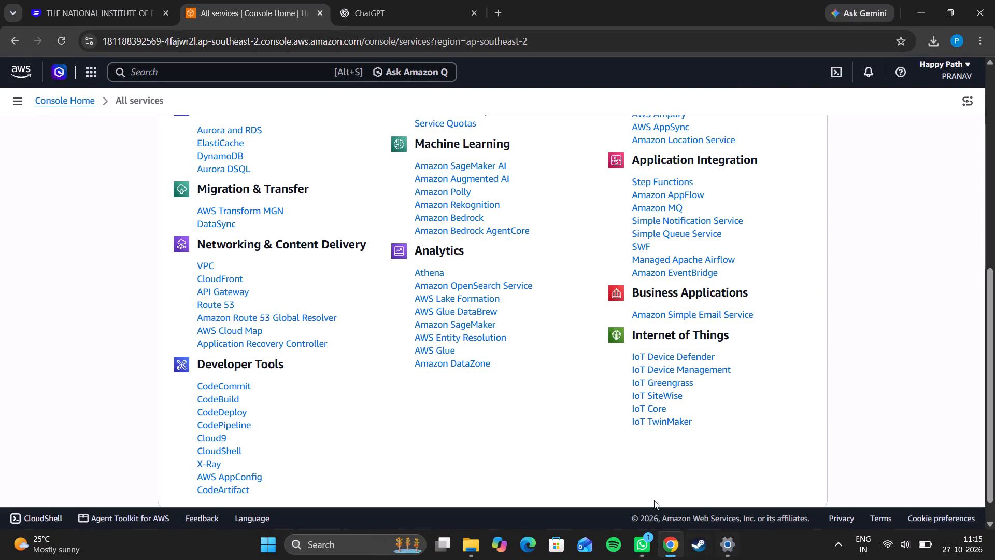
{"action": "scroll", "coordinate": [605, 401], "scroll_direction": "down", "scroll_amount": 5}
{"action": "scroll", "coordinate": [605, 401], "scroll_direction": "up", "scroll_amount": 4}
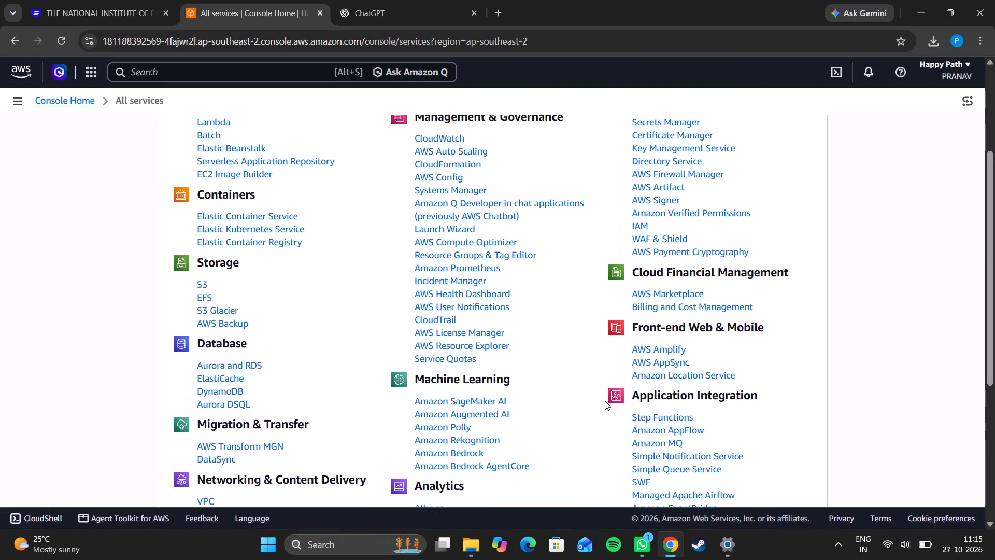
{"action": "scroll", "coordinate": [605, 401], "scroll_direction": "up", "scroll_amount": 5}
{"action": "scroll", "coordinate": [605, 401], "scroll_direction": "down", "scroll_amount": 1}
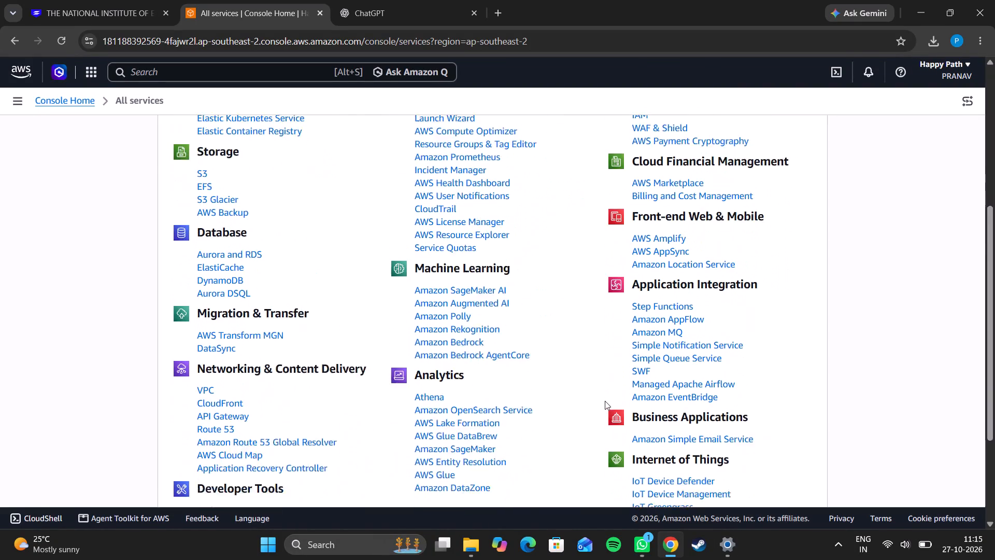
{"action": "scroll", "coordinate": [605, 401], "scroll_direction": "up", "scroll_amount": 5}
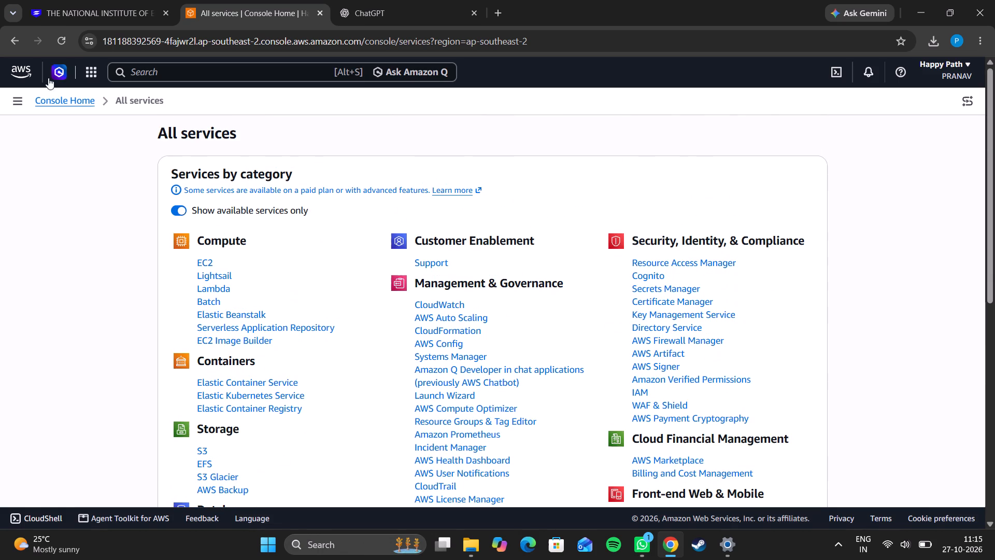
Return to Console Home, bring up the list of all services, and open EC2 from the Compute category.
{"action": "left_click", "coordinate": [20, 69]}
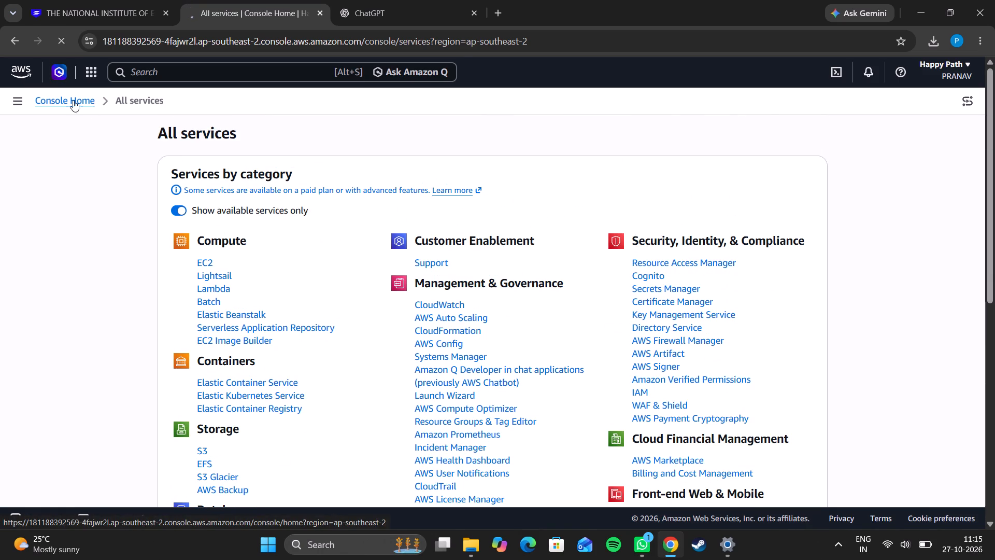
{"action": "scroll", "coordinate": [204, 179], "scroll_direction": "down", "scroll_amount": 1}
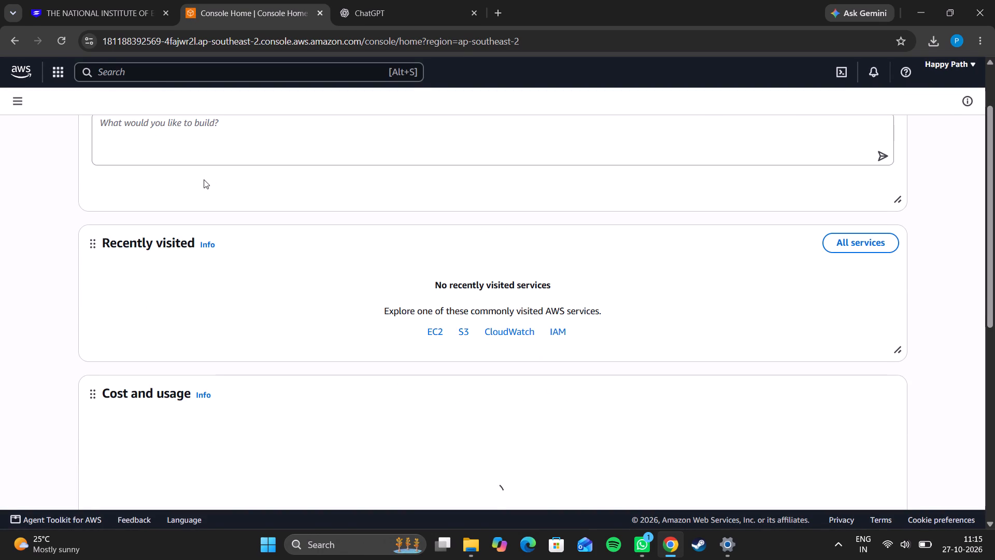
{"action": "scroll", "coordinate": [204, 179], "scroll_direction": "down", "scroll_amount": 1}
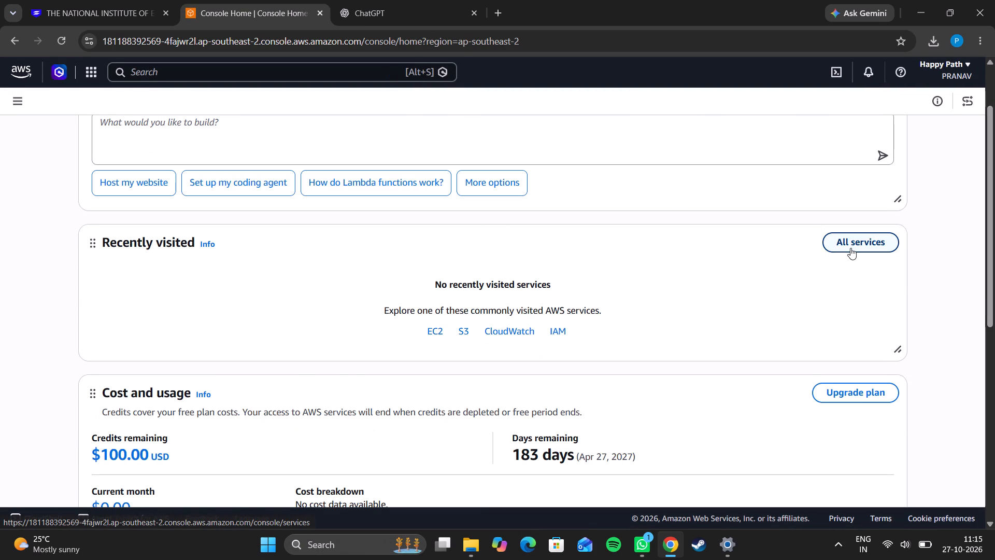
{"action": "left_click", "coordinate": [850, 248]}
{"action": "scroll", "coordinate": [450, 280], "scroll_direction": "down", "scroll_amount": 1}
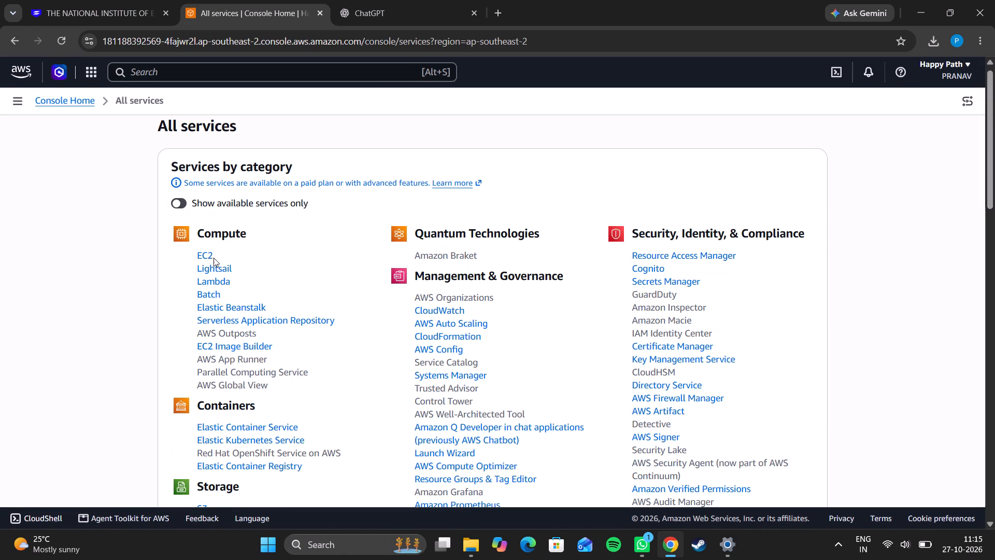
{"action": "left_click", "coordinate": [207, 254]}
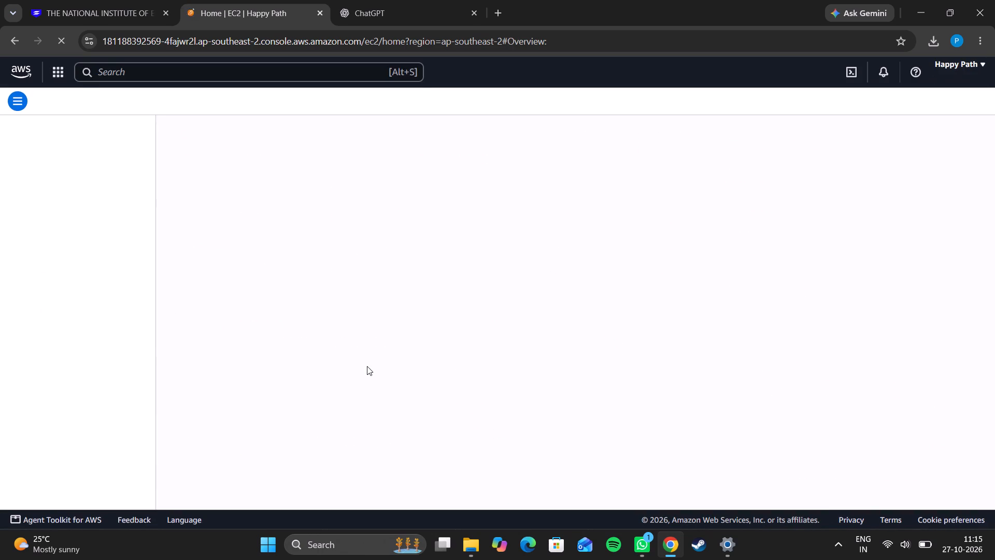
Start launching a new EC2 instance without a walkthrough.
{"action": "scroll", "coordinate": [367, 366], "scroll_direction": "down", "scroll_amount": 2}
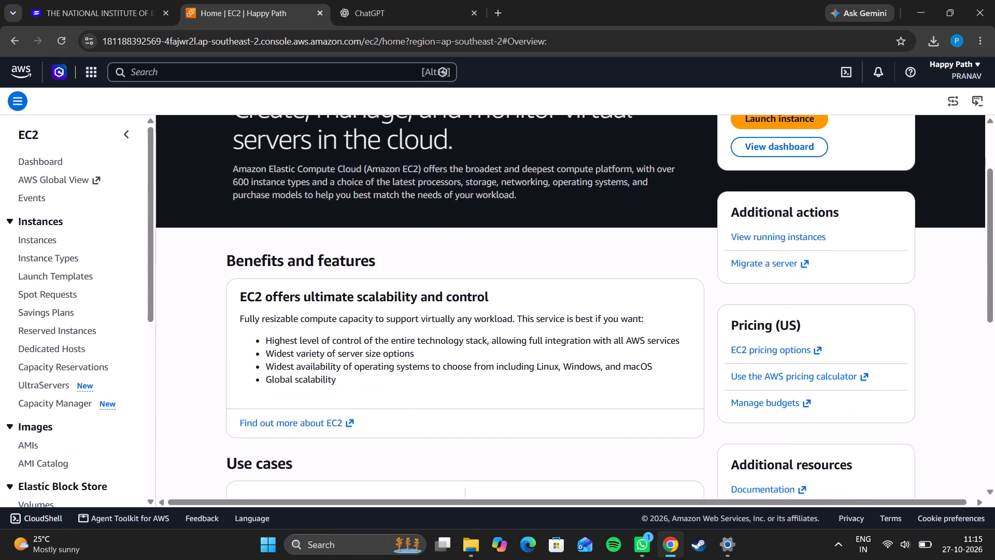
{"action": "scroll", "coordinate": [367, 366], "scroll_direction": "down", "scroll_amount": 7}
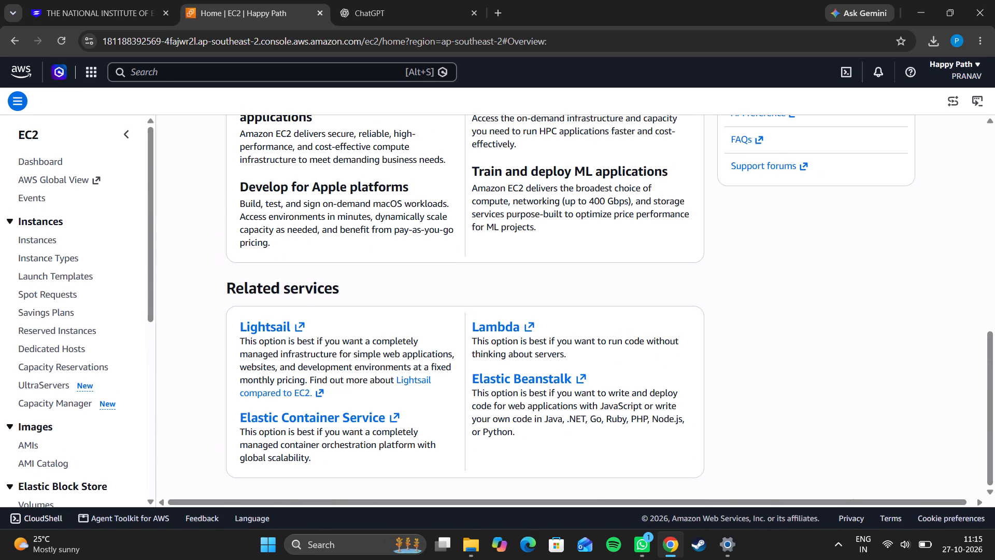
{"action": "scroll", "coordinate": [367, 366], "scroll_direction": "down", "scroll_amount": 2}
{"action": "scroll", "coordinate": [367, 366], "scroll_direction": "up", "scroll_amount": 6}
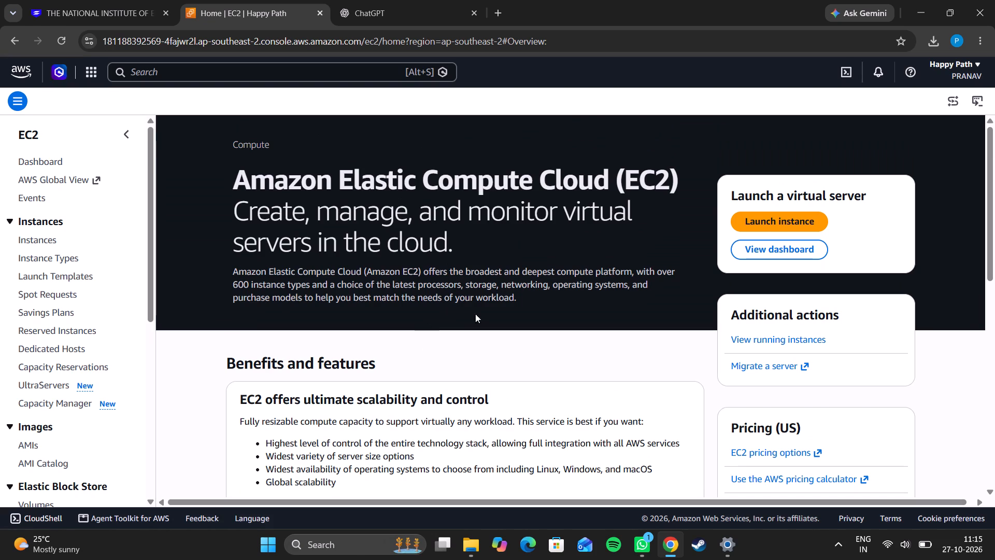
{"action": "left_click", "coordinate": [777, 214]}
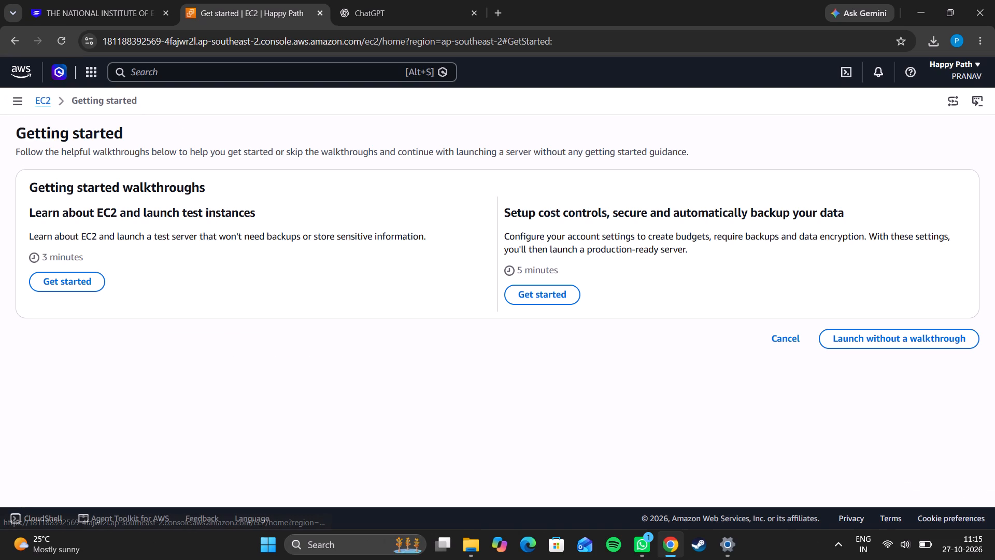
{"action": "scroll", "coordinate": [500, 213], "scroll_direction": "down", "scroll_amount": 5}
{"action": "scroll", "coordinate": [500, 213], "scroll_direction": "up", "scroll_amount": 1}
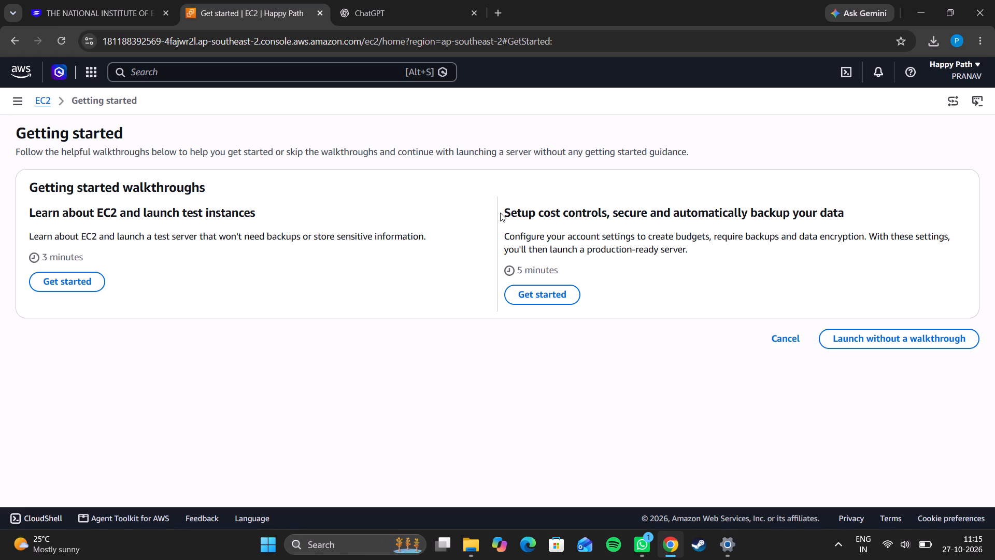
{"action": "scroll", "coordinate": [500, 213], "scroll_direction": "up", "scroll_amount": 1}
{"action": "left_click", "coordinate": [895, 341]}
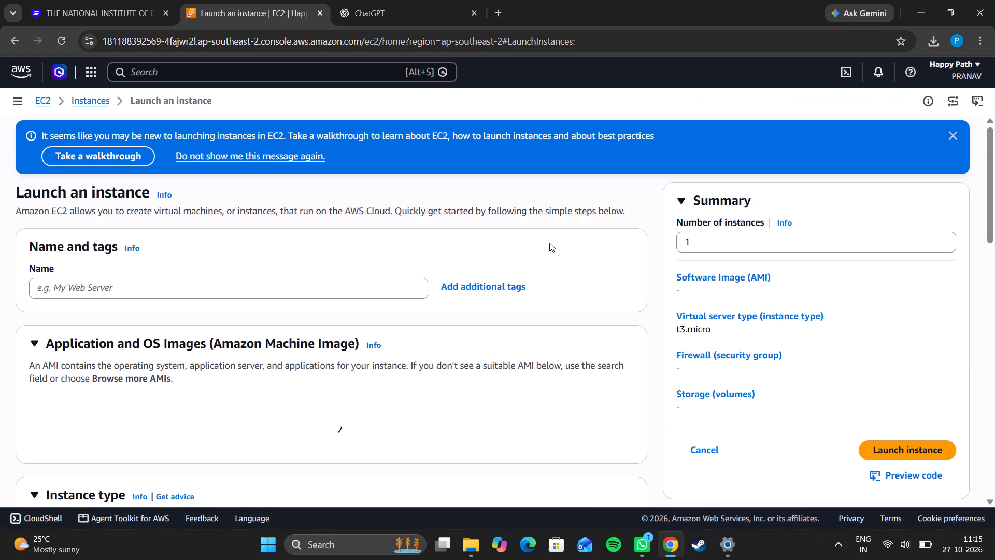
Examine the instance launch form's sections, from OS image and instance type through network settings and storage.
{"action": "scroll", "coordinate": [549, 243], "scroll_direction": "down", "scroll_amount": 6}
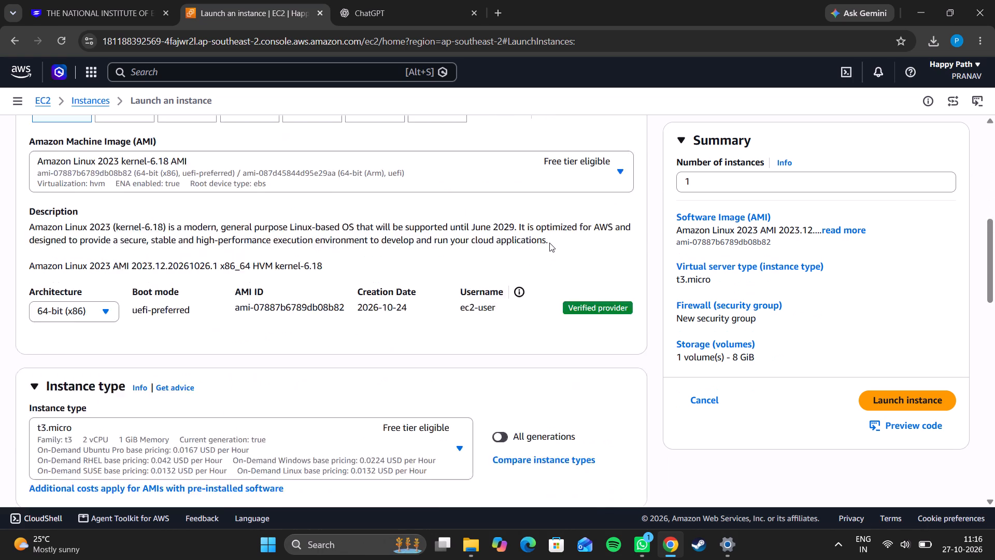
{"action": "scroll", "coordinate": [549, 243], "scroll_direction": "down", "scroll_amount": 1}
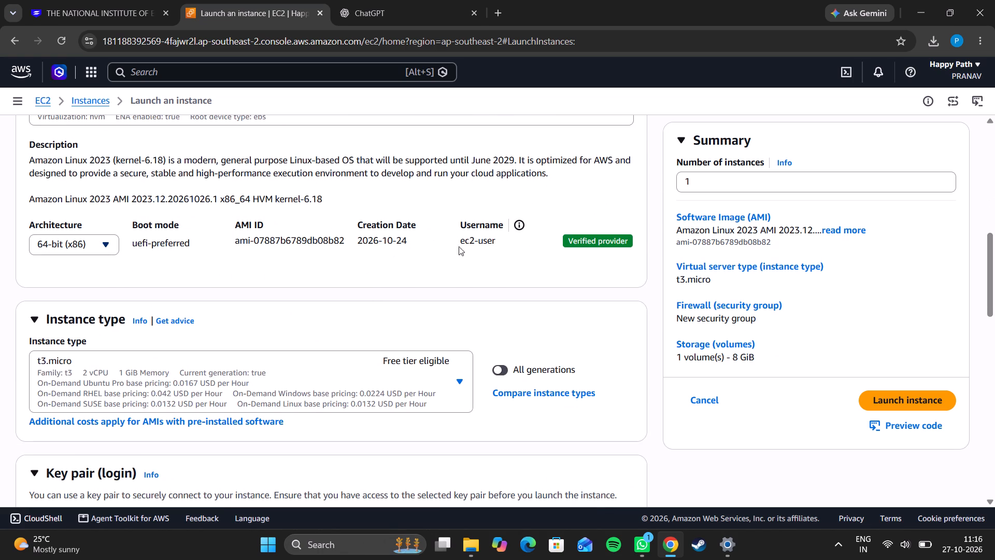
{"action": "scroll", "coordinate": [368, 263], "scroll_direction": "down", "scroll_amount": 6}
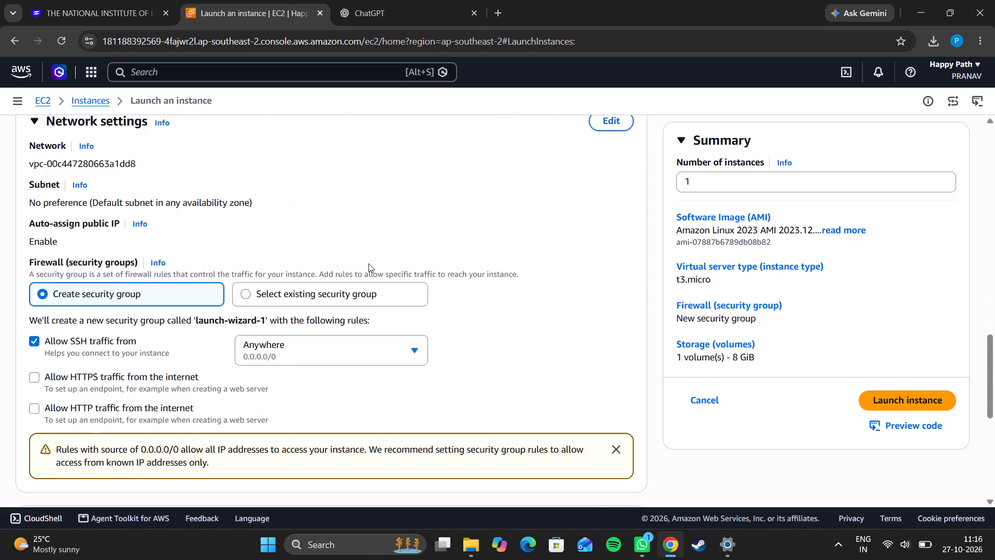
{"action": "scroll", "coordinate": [368, 263], "scroll_direction": "up", "scroll_amount": 6}
{"action": "scroll", "coordinate": [368, 263], "scroll_direction": "down", "scroll_amount": 1}
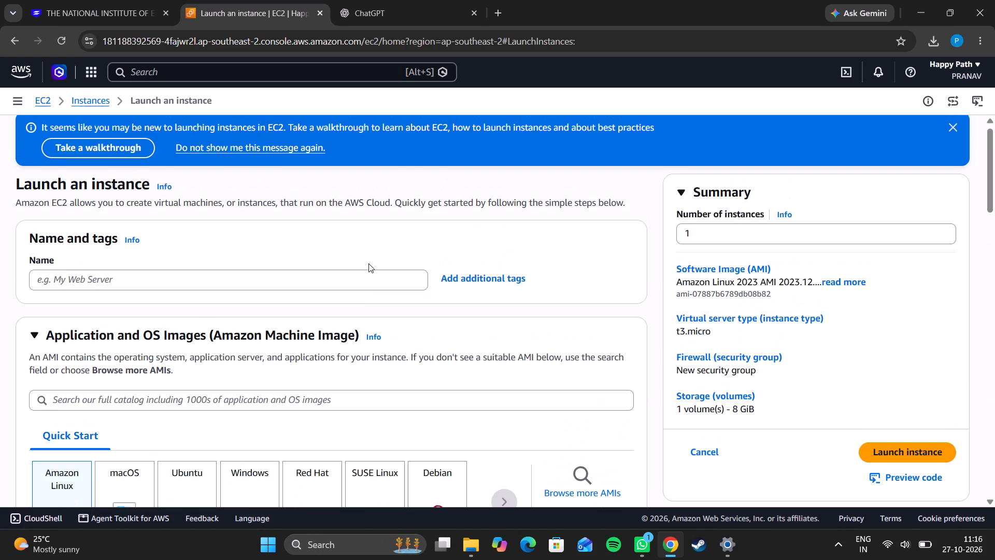
{"action": "scroll", "coordinate": [368, 263], "scroll_direction": "down", "scroll_amount": 10}
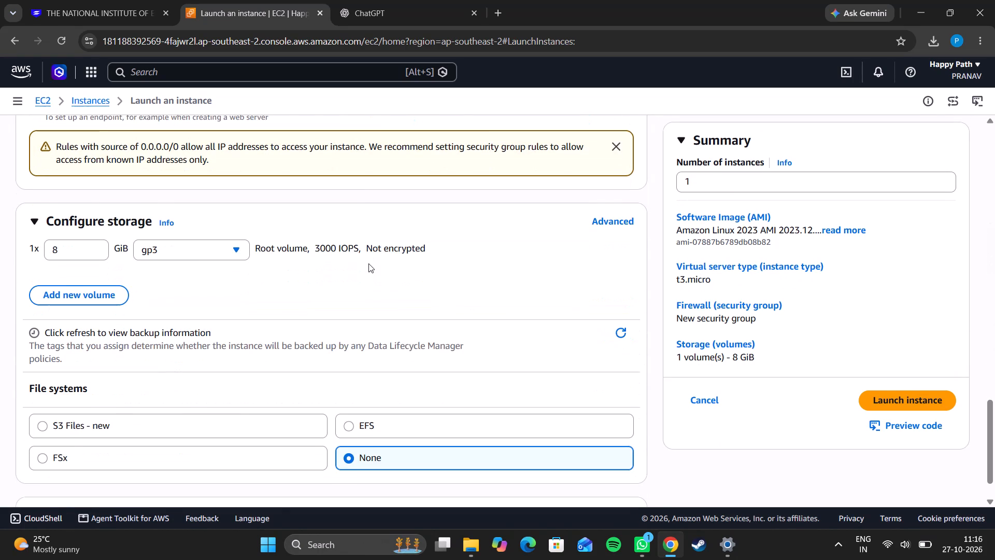
{"action": "scroll", "coordinate": [368, 263], "scroll_direction": "down", "scroll_amount": 2}
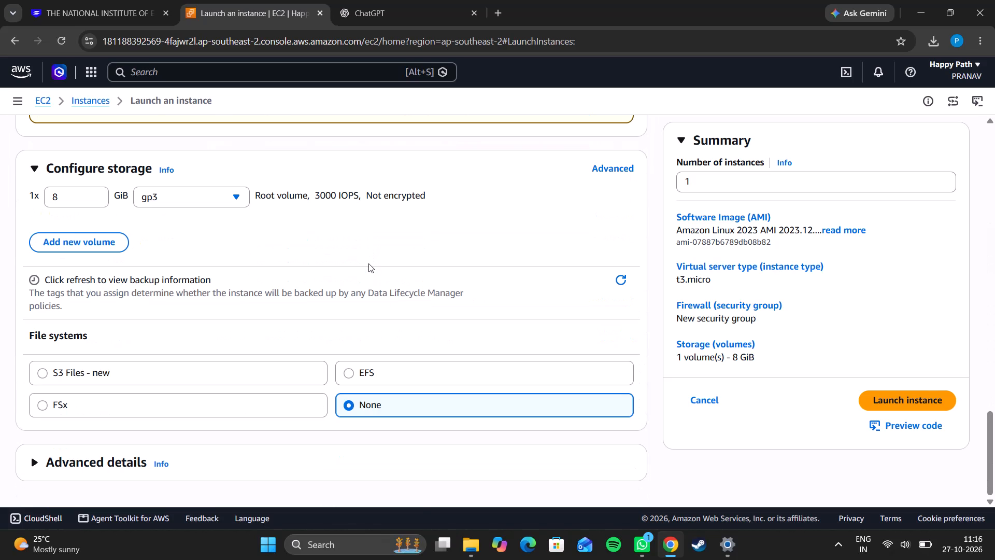
Review the launch form again, checking the name, machine image, instance type, key pair, firewall and storage sections.
{"action": "scroll", "coordinate": [422, 197], "scroll_direction": "up", "scroll_amount": 4}
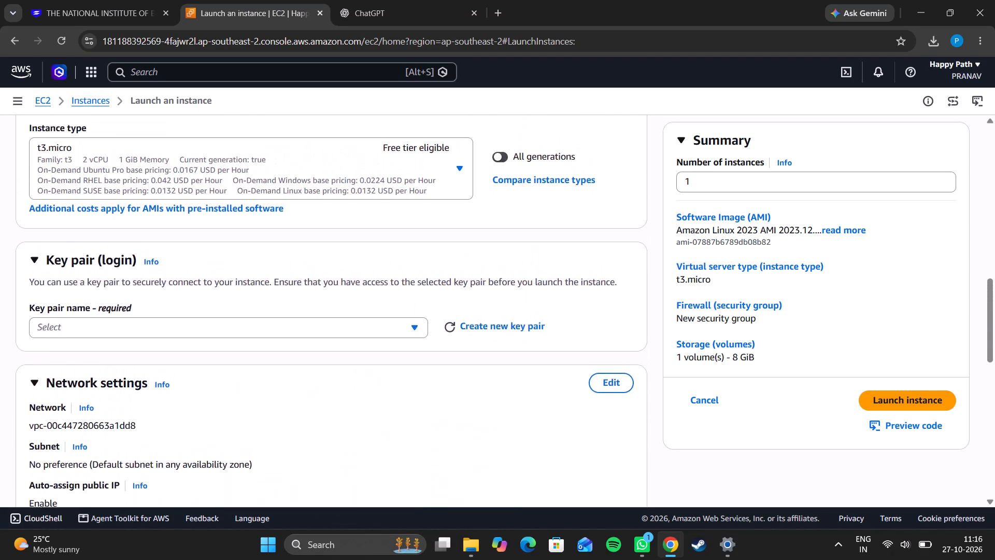
{"action": "scroll", "coordinate": [422, 197], "scroll_direction": "up", "scroll_amount": 3}
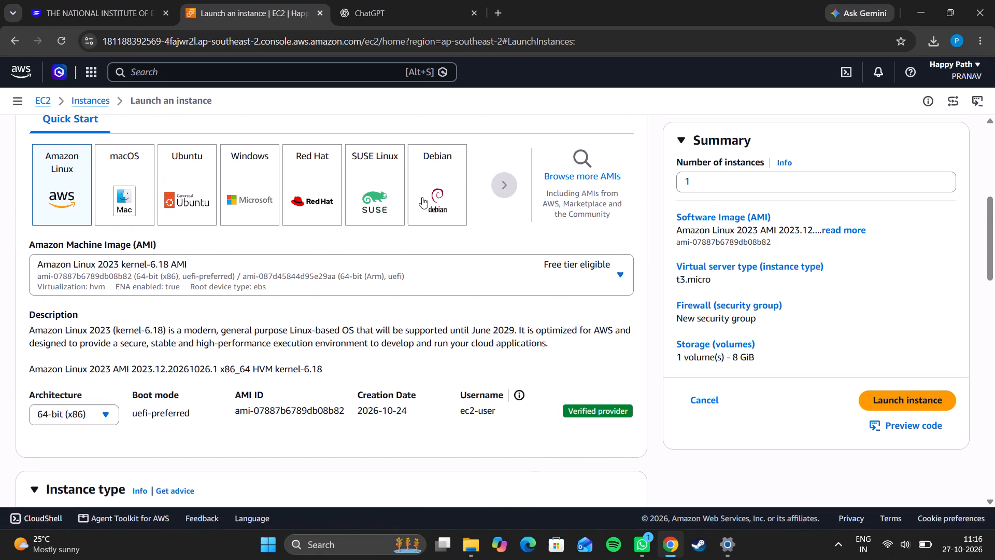
{"action": "scroll", "coordinate": [319, 231], "scroll_direction": "up", "scroll_amount": 2}
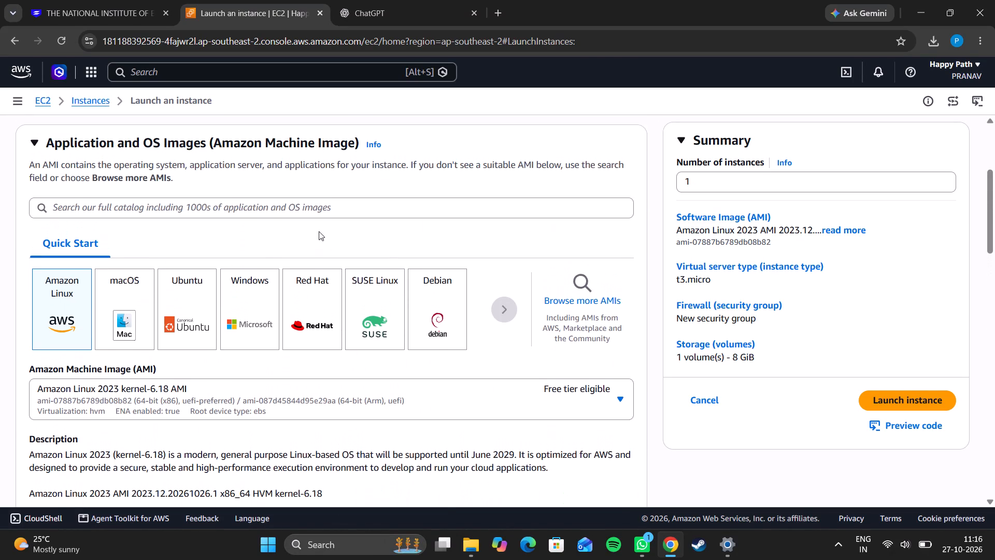
{"action": "scroll", "coordinate": [319, 231], "scroll_direction": "up", "scroll_amount": 2}
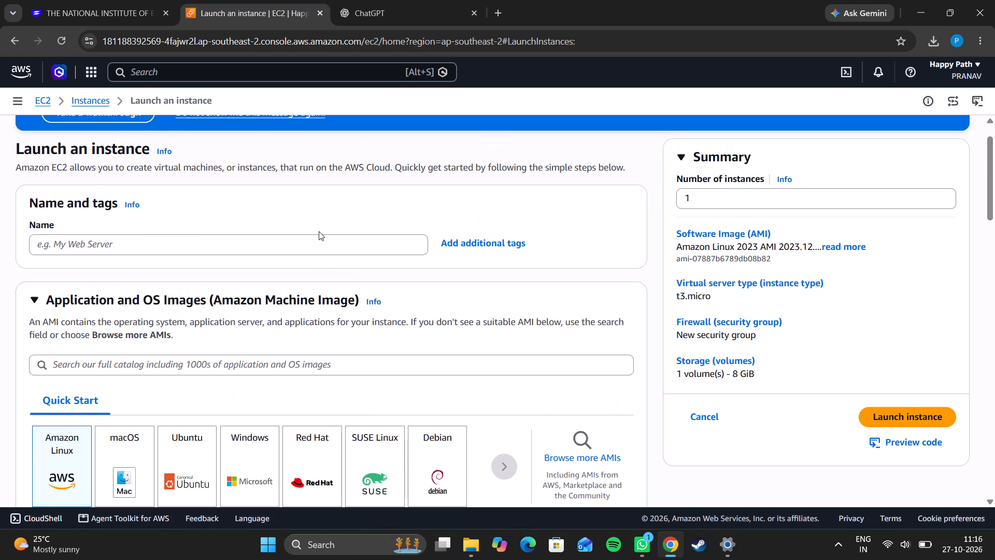
{"action": "scroll", "coordinate": [319, 231], "scroll_direction": "down", "scroll_amount": 4}
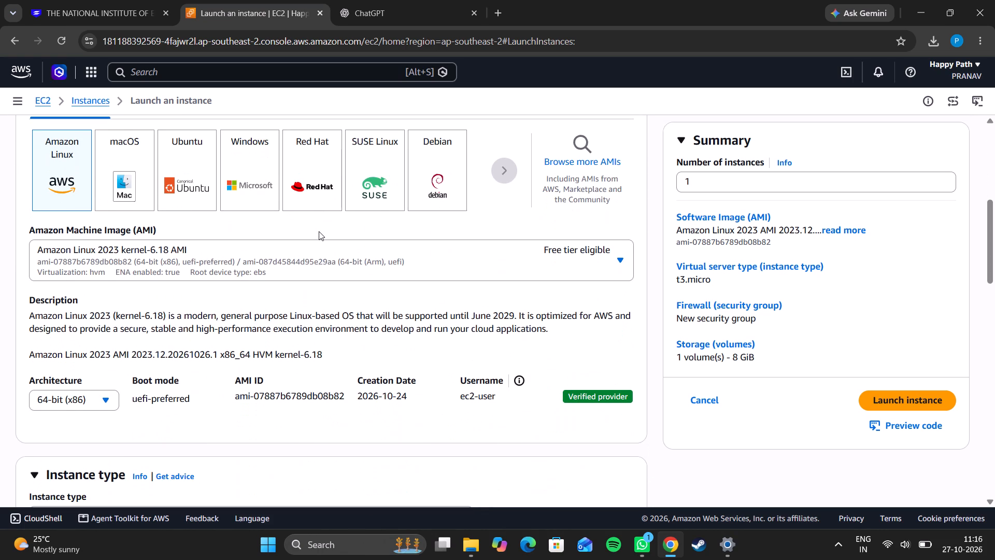
{"action": "scroll", "coordinate": [319, 231], "scroll_direction": "down", "scroll_amount": 5}
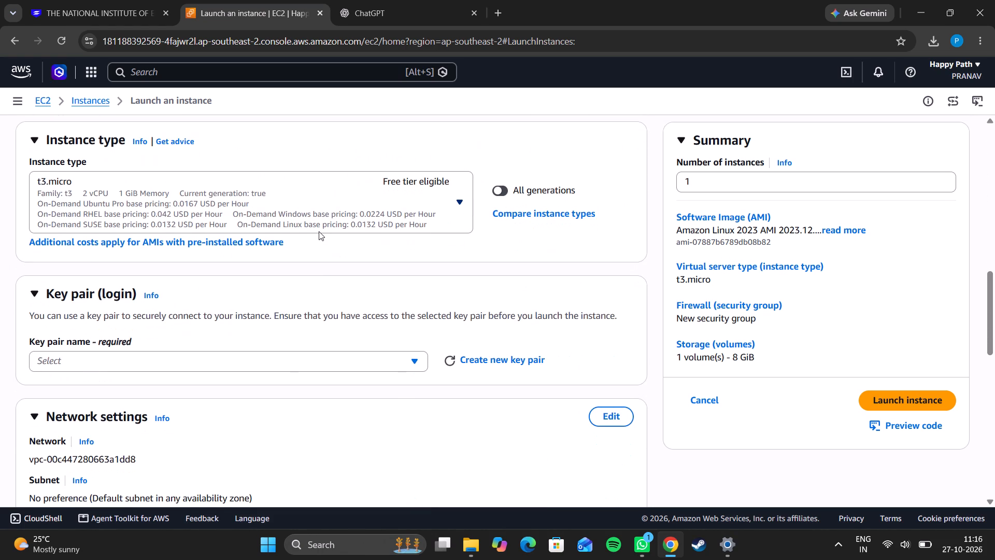
{"action": "scroll", "coordinate": [319, 231], "scroll_direction": "down", "scroll_amount": 2}
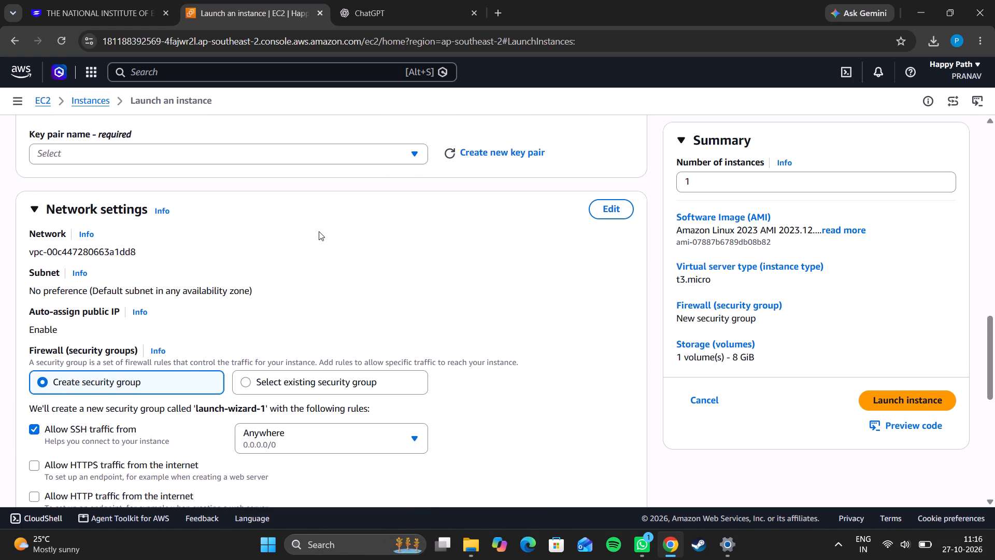
{"action": "scroll", "coordinate": [319, 231], "scroll_direction": "down", "scroll_amount": 3}
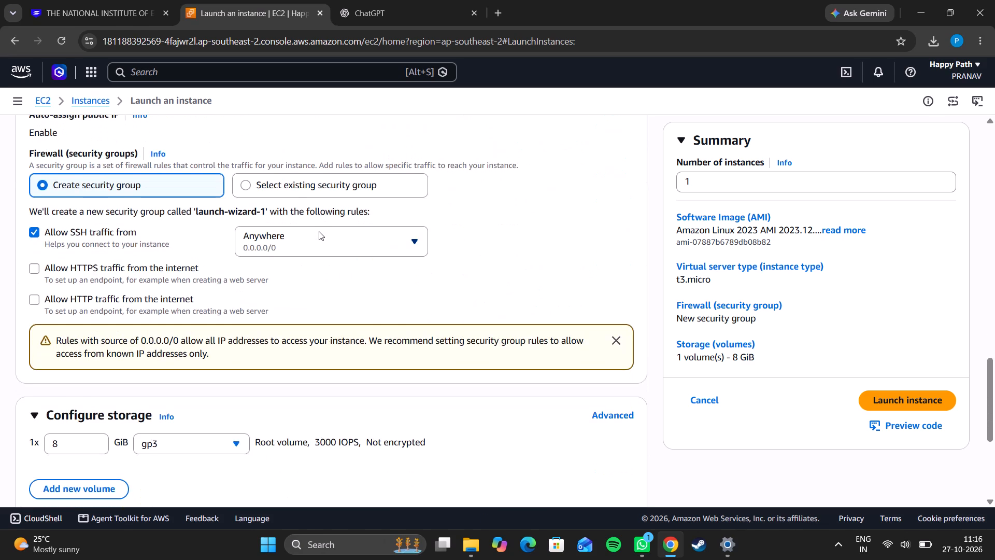
{"action": "scroll", "coordinate": [319, 231], "scroll_direction": "down", "scroll_amount": 3}
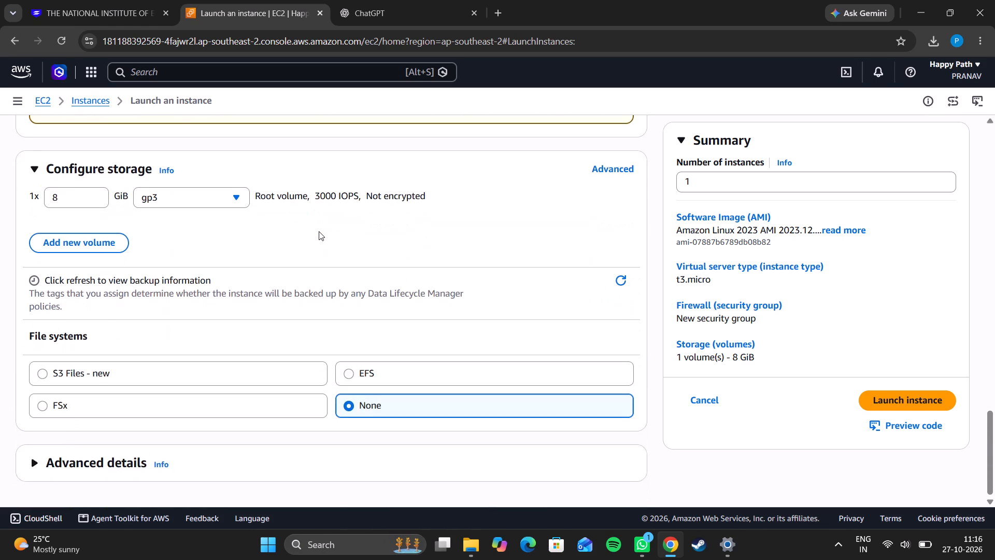
{"action": "scroll", "coordinate": [319, 231], "scroll_direction": "down", "scroll_amount": 3}
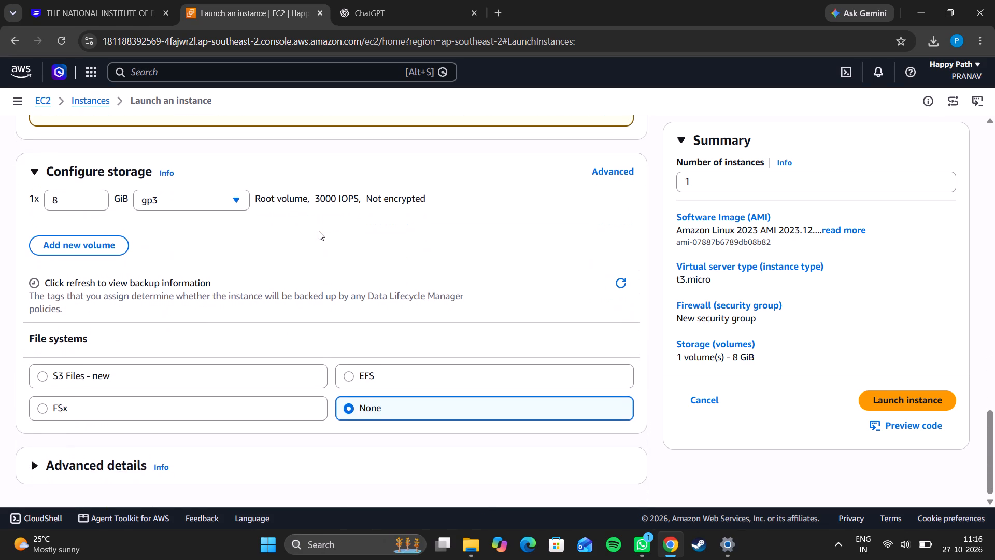
{"action": "scroll", "coordinate": [319, 231], "scroll_direction": "up", "scroll_amount": 5}
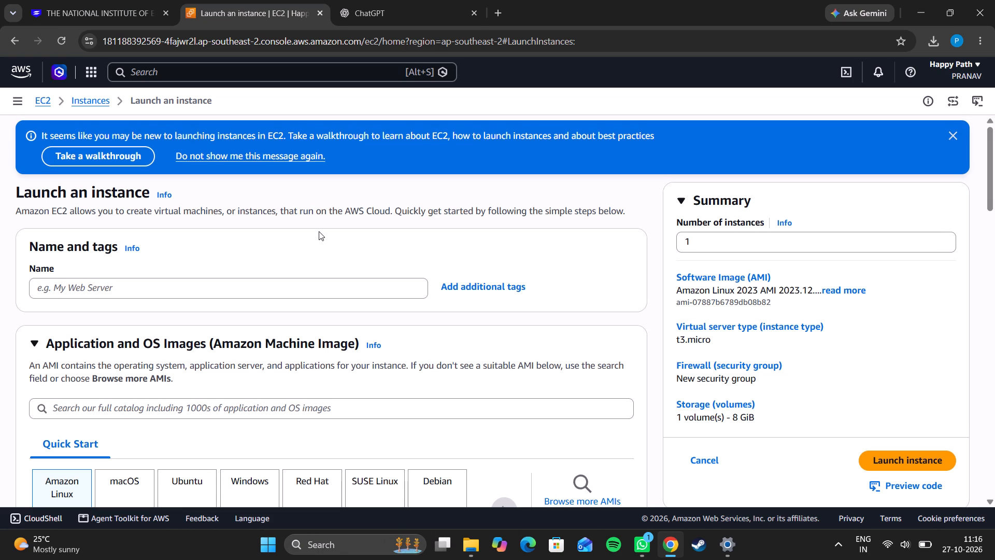
Examine the key pair, network, security group and storage settings of the new instance.
{"action": "scroll", "coordinate": [319, 231], "scroll_direction": "down", "scroll_amount": 5}
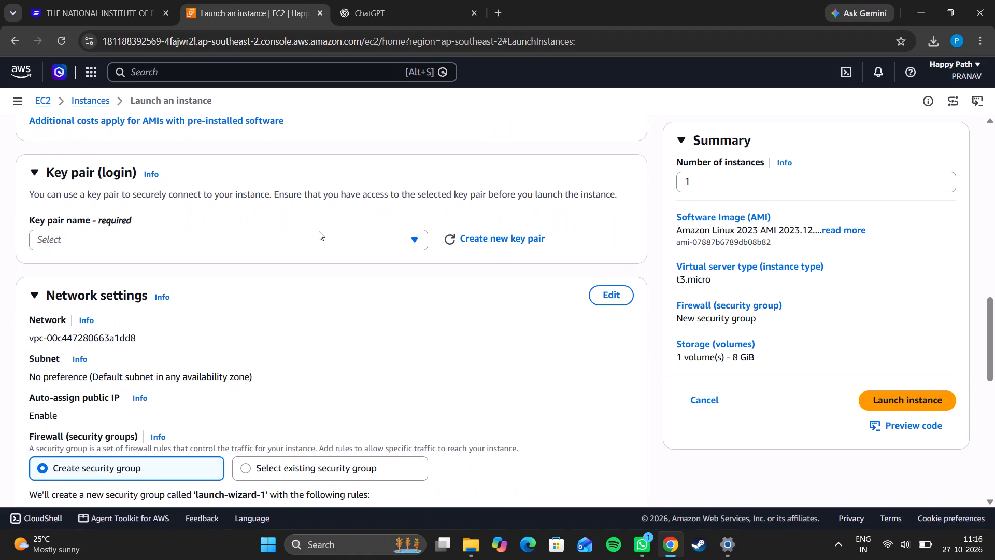
{"action": "scroll", "coordinate": [319, 231], "scroll_direction": "down", "scroll_amount": 1}
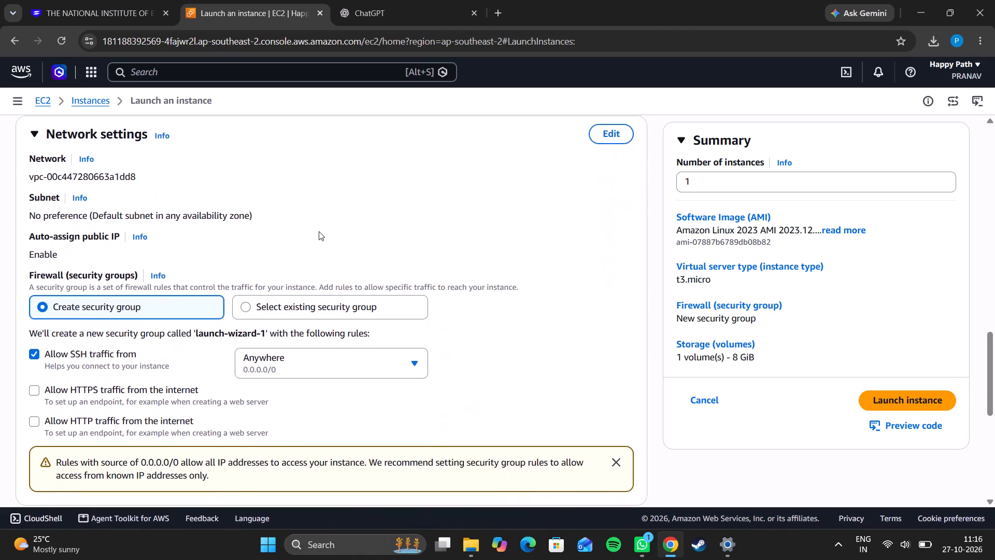
{"action": "scroll", "coordinate": [319, 231], "scroll_direction": "down", "scroll_amount": 10}
{"action": "scroll", "coordinate": [319, 231], "scroll_direction": "up", "scroll_amount": 2}
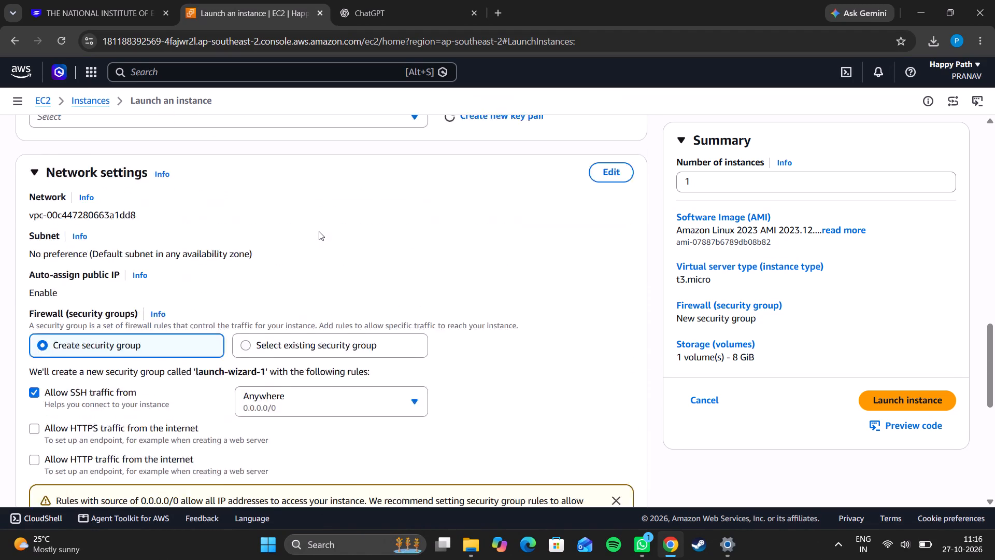
{"action": "scroll", "coordinate": [319, 231], "scroll_direction": "up", "scroll_amount": 6}
{"action": "scroll", "coordinate": [319, 231], "scroll_direction": "down", "scroll_amount": 3}
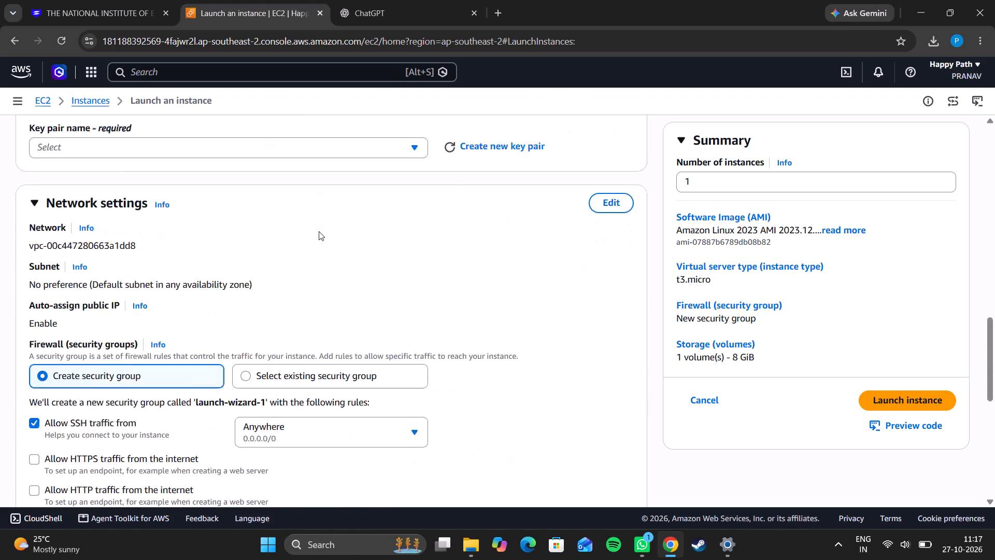
{"action": "scroll", "coordinate": [319, 231], "scroll_direction": "down", "scroll_amount": 3}
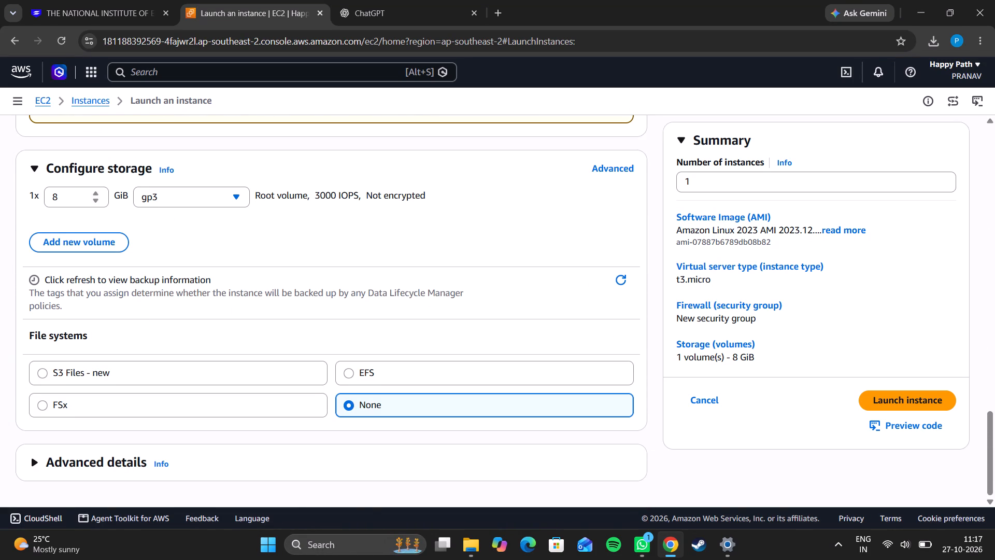
Check the architecture options for the Amazon Linux 2023 machine image.
{"action": "scroll", "coordinate": [84, 205], "scroll_direction": "up", "scroll_amount": 9}
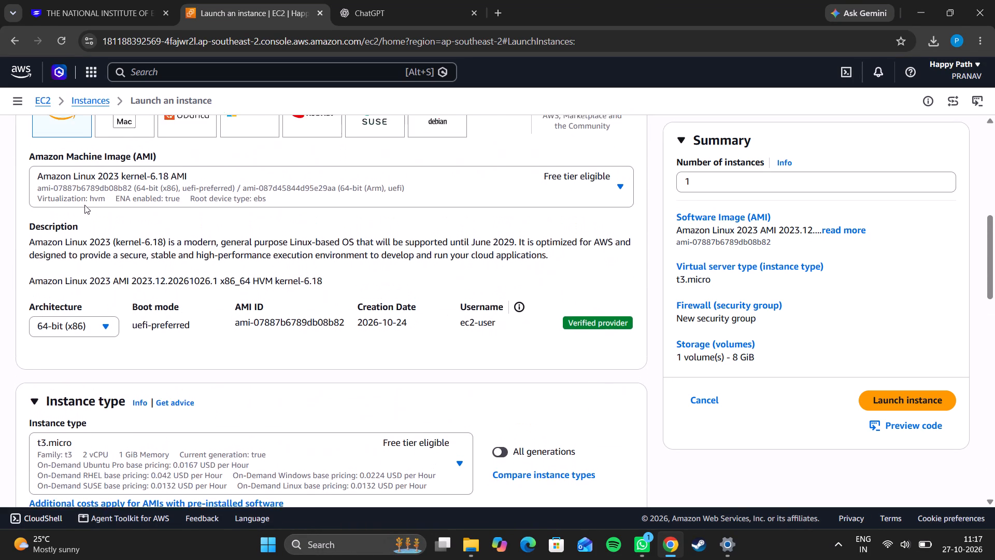
{"action": "left_click", "coordinate": [95, 387]}
{"action": "left_click", "coordinate": [95, 387]}
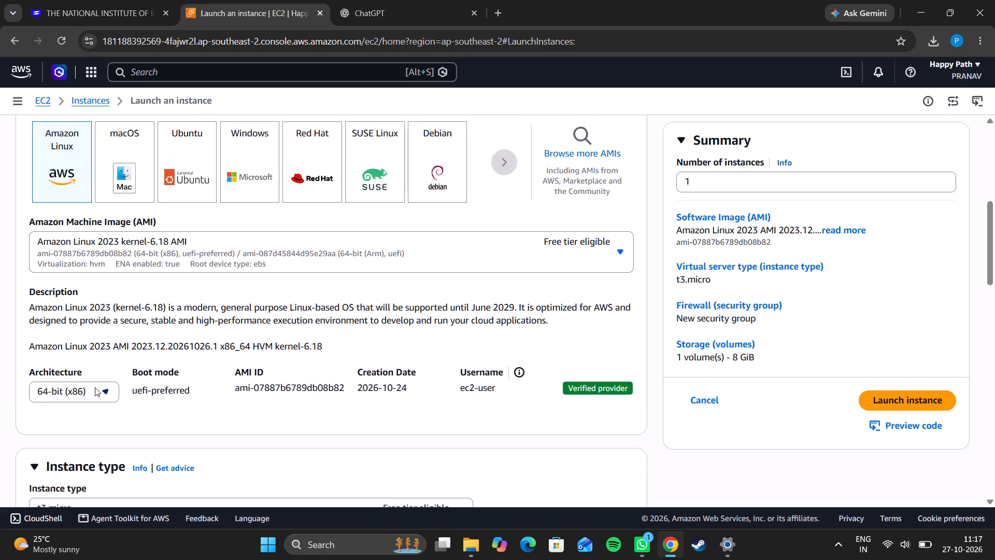
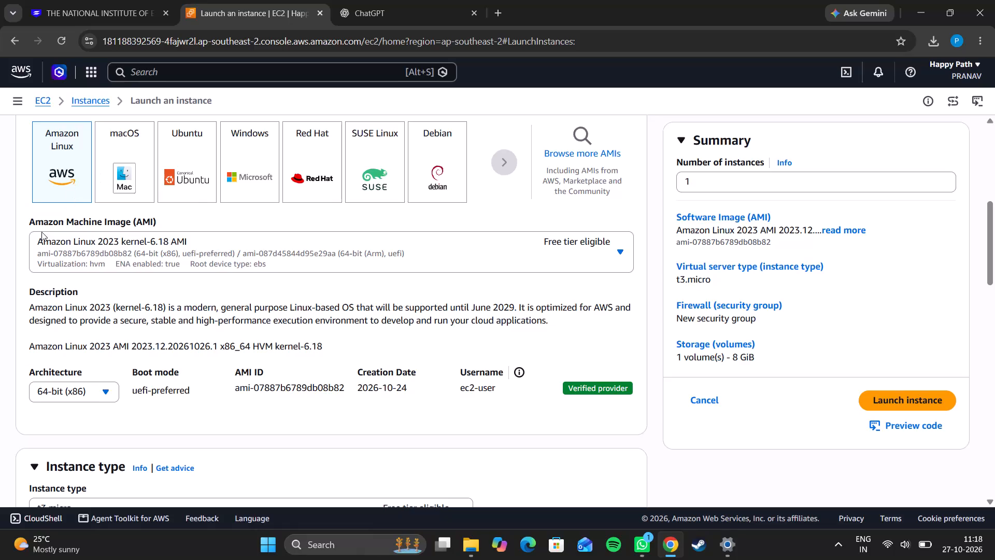
Look over the launch form again, from the name and machine image through instance type and key pair to firewall and storage.
{"action": "scroll", "coordinate": [195, 204], "scroll_direction": "up", "scroll_amount": 1}
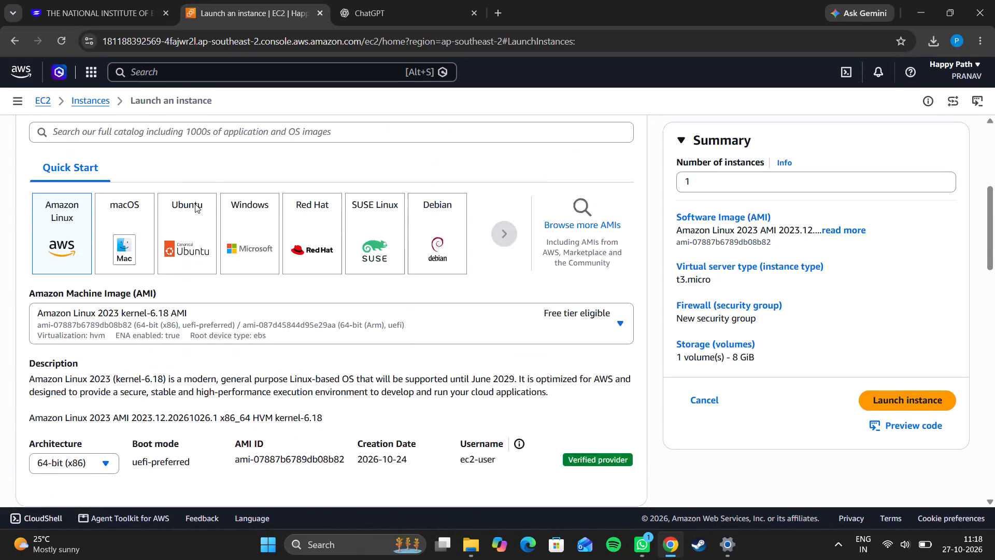
{"action": "scroll", "coordinate": [195, 204], "scroll_direction": "up", "scroll_amount": 4}
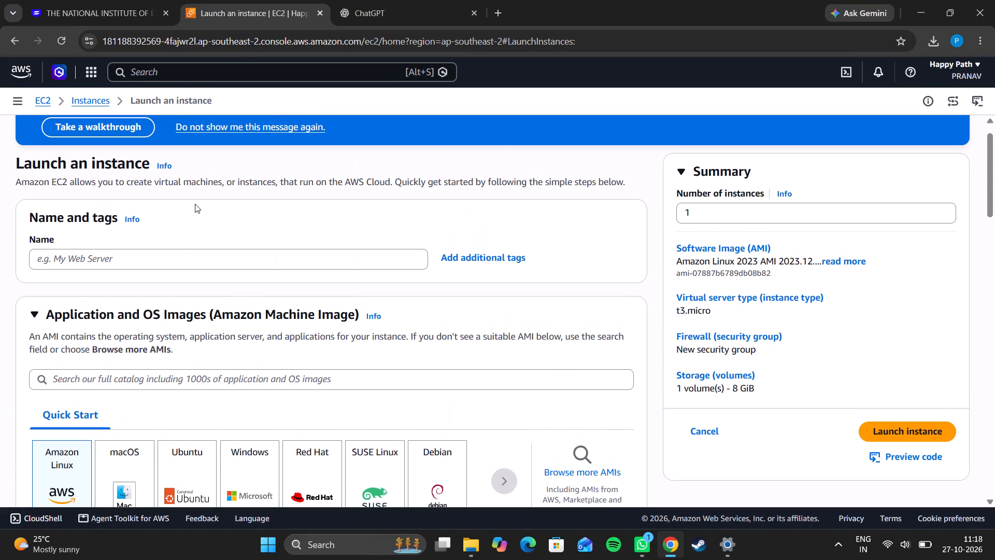
{"action": "scroll", "coordinate": [427, 323], "scroll_direction": "right", "scroll_amount": 1}
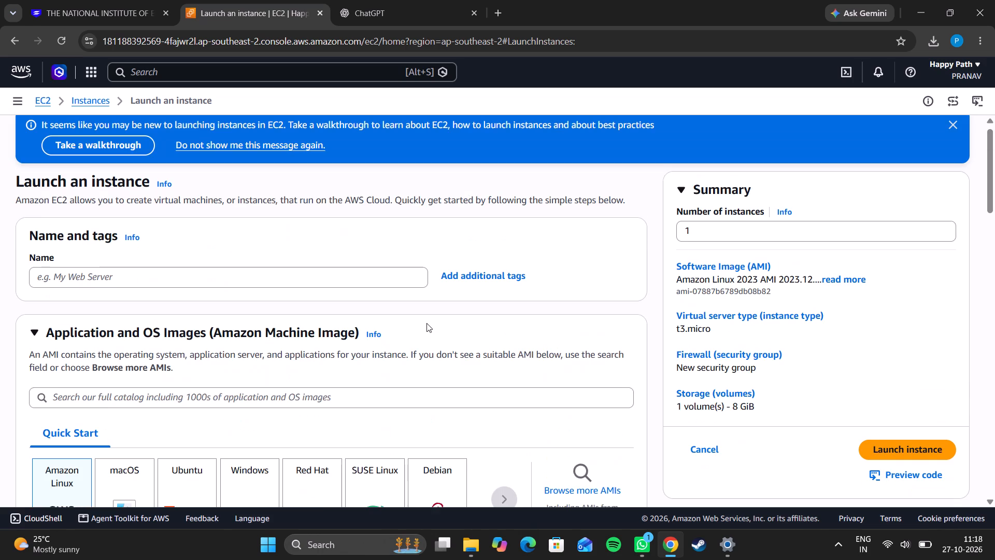
{"action": "scroll", "coordinate": [427, 323], "scroll_direction": "down", "scroll_amount": 5}
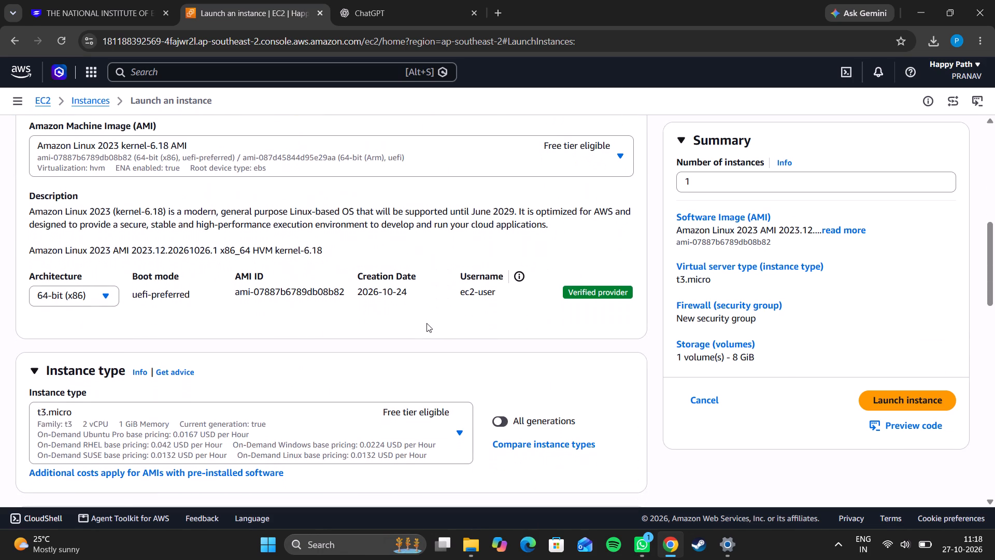
{"action": "scroll", "coordinate": [427, 323], "scroll_direction": "down", "scroll_amount": 4}
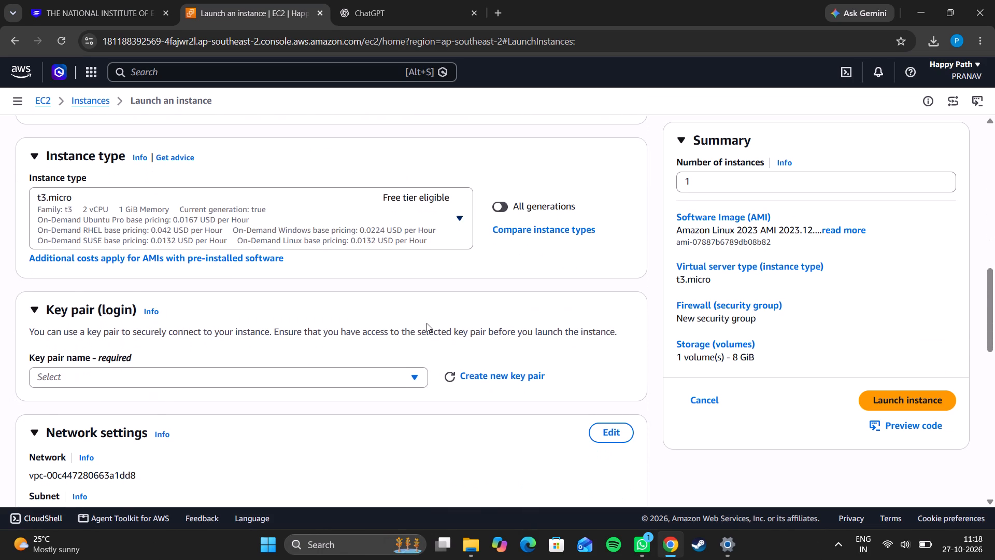
{"action": "scroll", "coordinate": [427, 323], "scroll_direction": "down", "scroll_amount": 3}
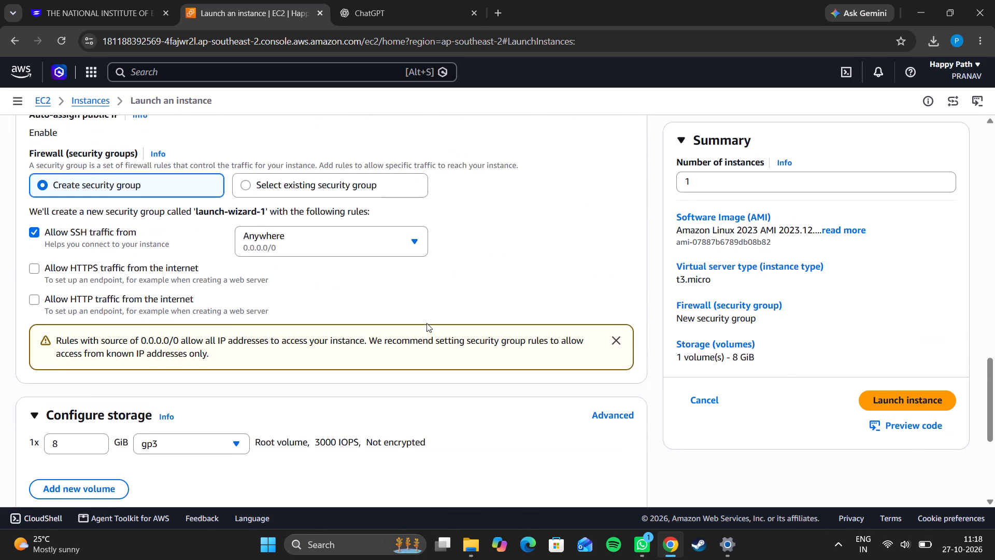
{"action": "scroll", "coordinate": [427, 323], "scroll_direction": "down", "scroll_amount": 1}
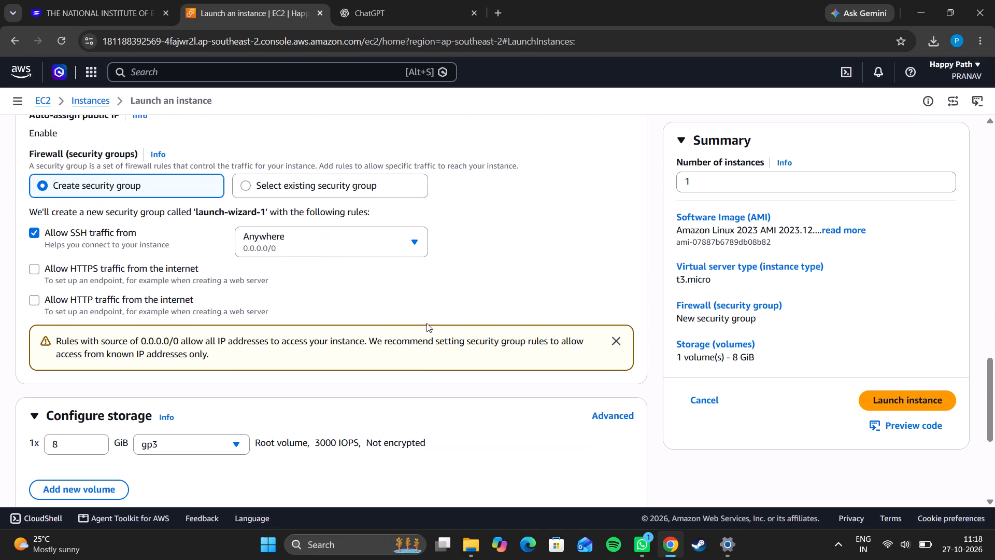
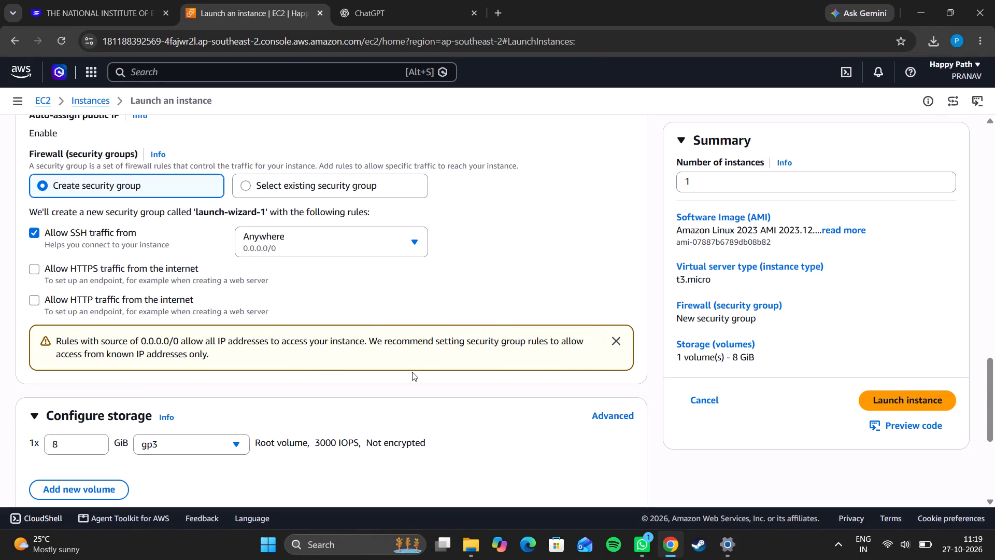
Allow both HTTPS and HTTP traffic from the internet in the new security group's firewall rules.
{"action": "scroll", "coordinate": [412, 372], "scroll_direction": "down", "scroll_amount": 1}
{"action": "scroll", "coordinate": [412, 372], "scroll_direction": "up", "scroll_amount": 1}
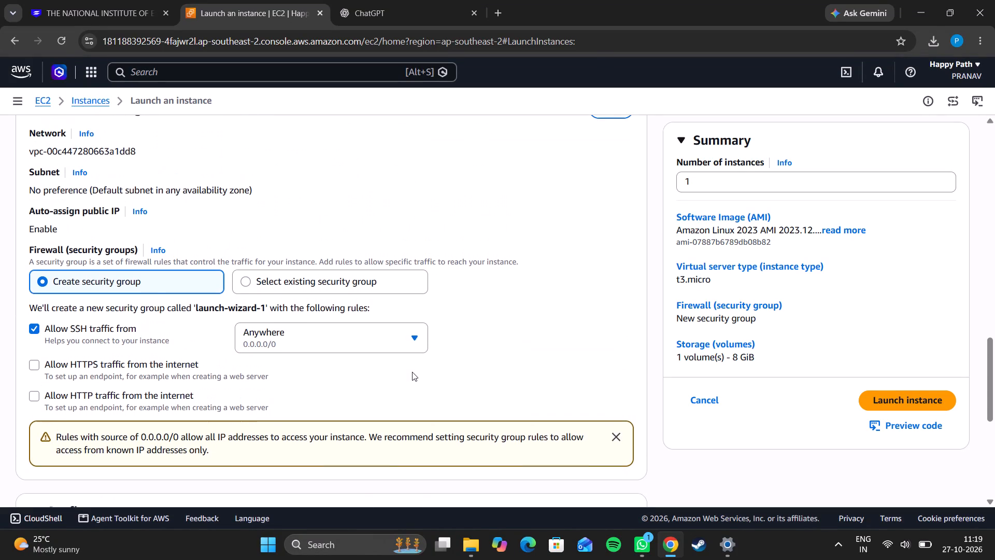
{"action": "scroll", "coordinate": [412, 372], "scroll_direction": "up", "scroll_amount": 1}
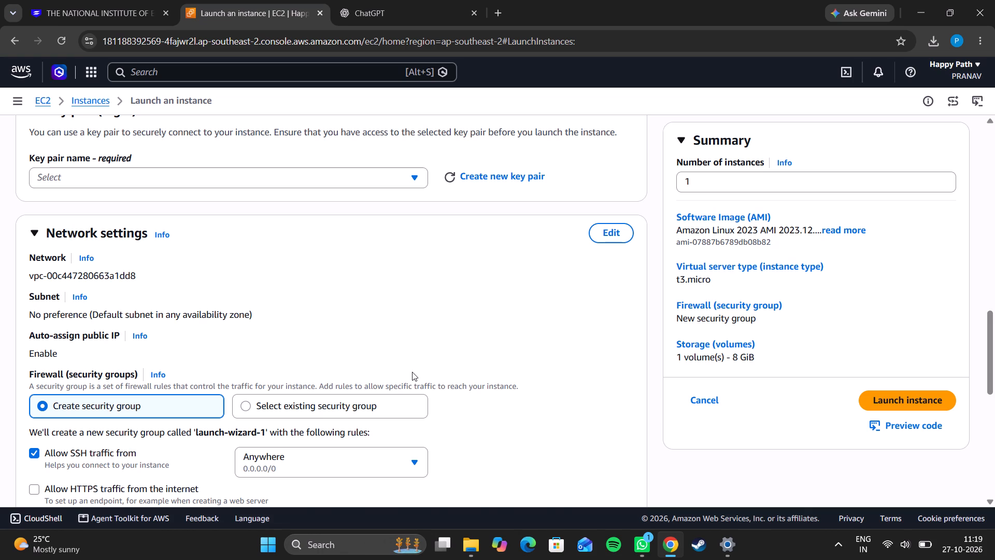
{"action": "scroll", "coordinate": [412, 372], "scroll_direction": "down", "scroll_amount": 1}
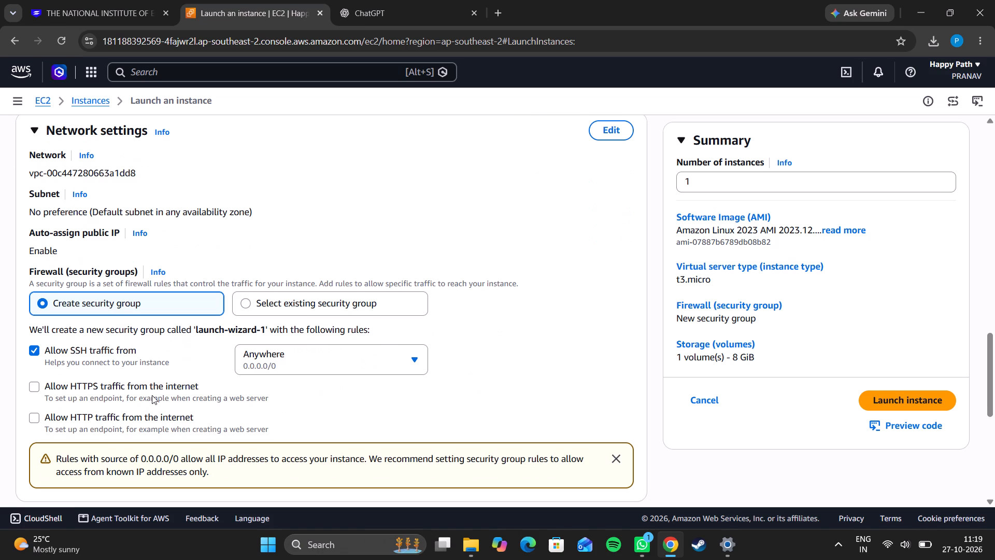
{"action": "left_click", "coordinate": [34, 387]}
{"action": "left_click", "coordinate": [36, 416]}
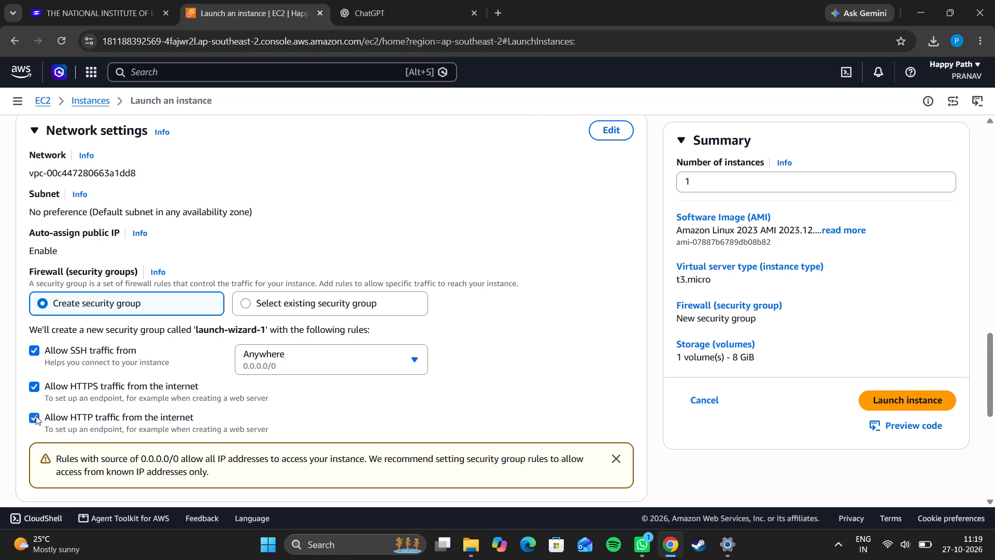
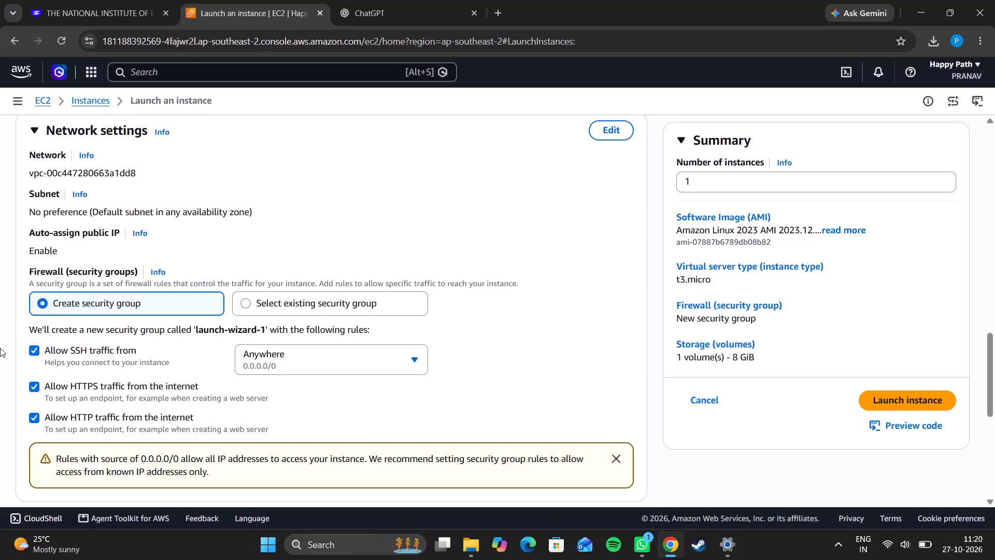
Review the launch settings and the list of available Amazon Linux machine images.
{"action": "scroll", "coordinate": [23, 319], "scroll_direction": "up", "scroll_amount": 5}
{"action": "scroll", "coordinate": [134, 310], "scroll_direction": "down", "scroll_amount": 2}
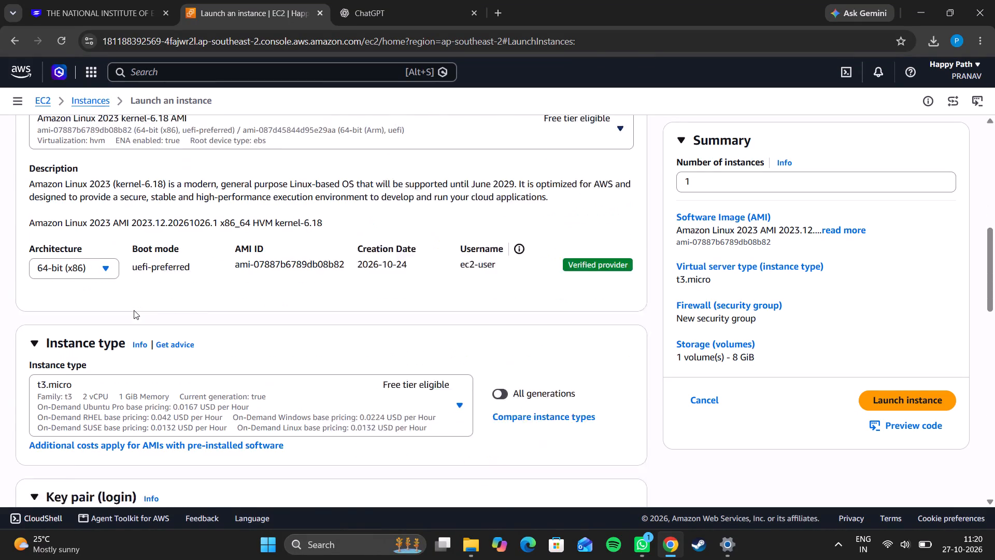
{"action": "scroll", "coordinate": [134, 310], "scroll_direction": "down", "scroll_amount": 3}
{"action": "scroll", "coordinate": [134, 310], "scroll_direction": "up", "scroll_amount": 5}
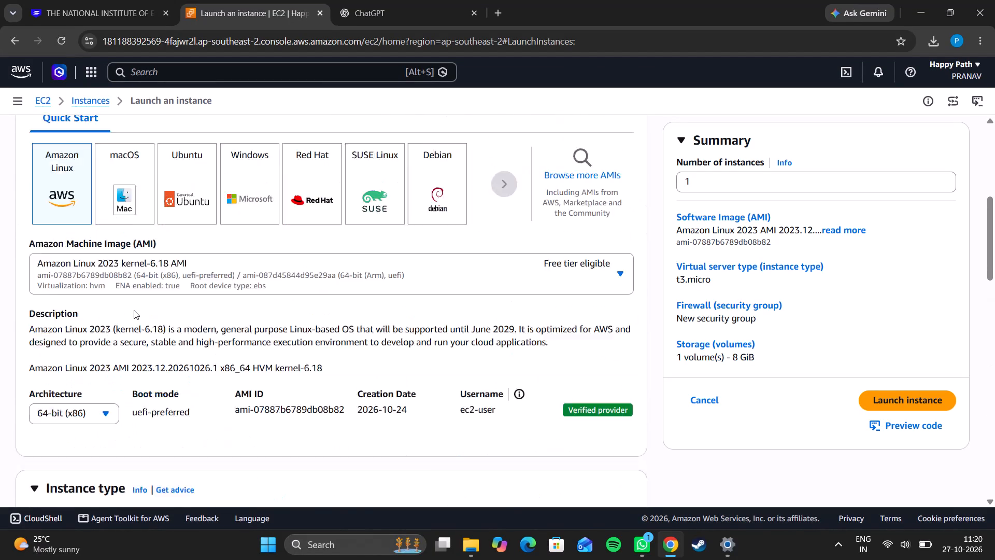
{"action": "left_click", "coordinate": [150, 286]}
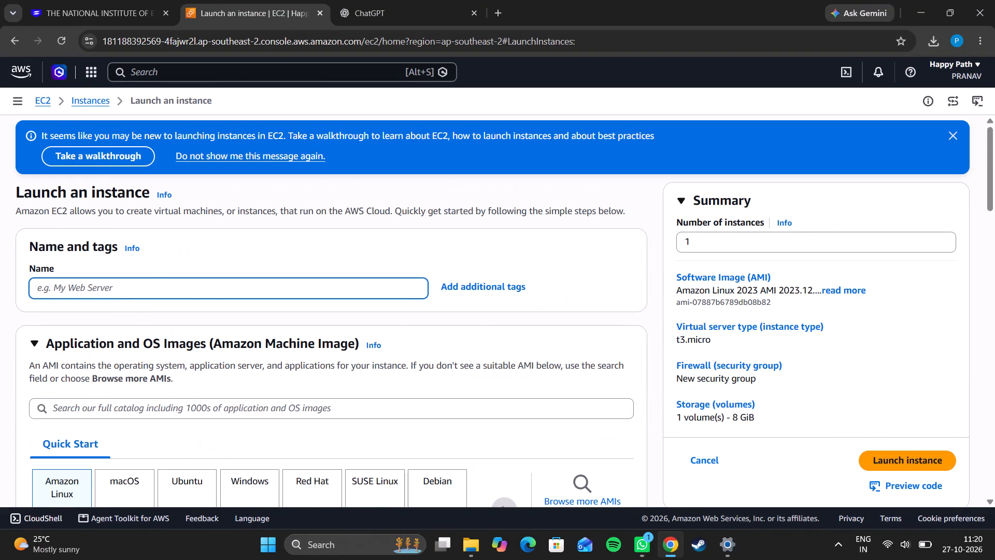
{"action": "scroll", "coordinate": [150, 286], "scroll_direction": "down", "scroll_amount": 2}
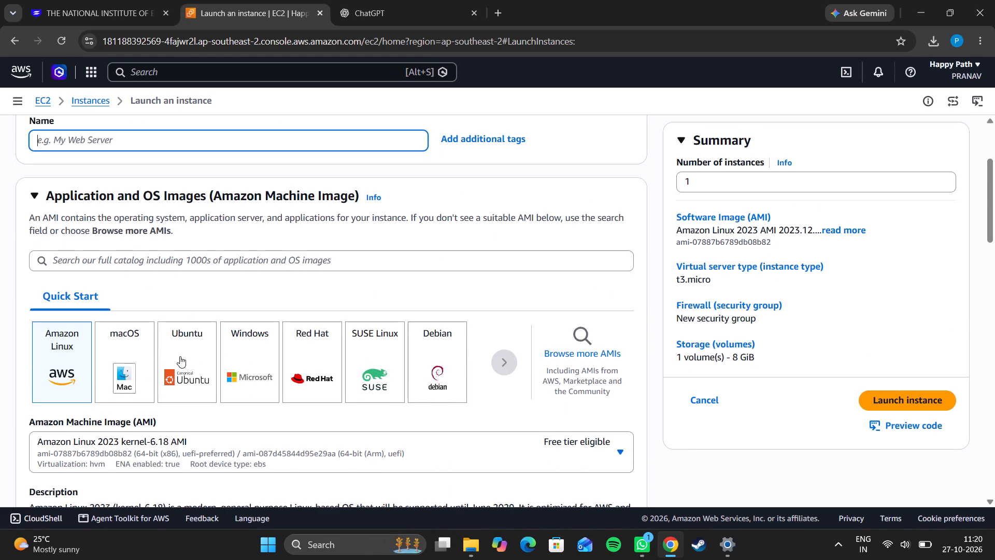
{"action": "left_click", "coordinate": [161, 457]}
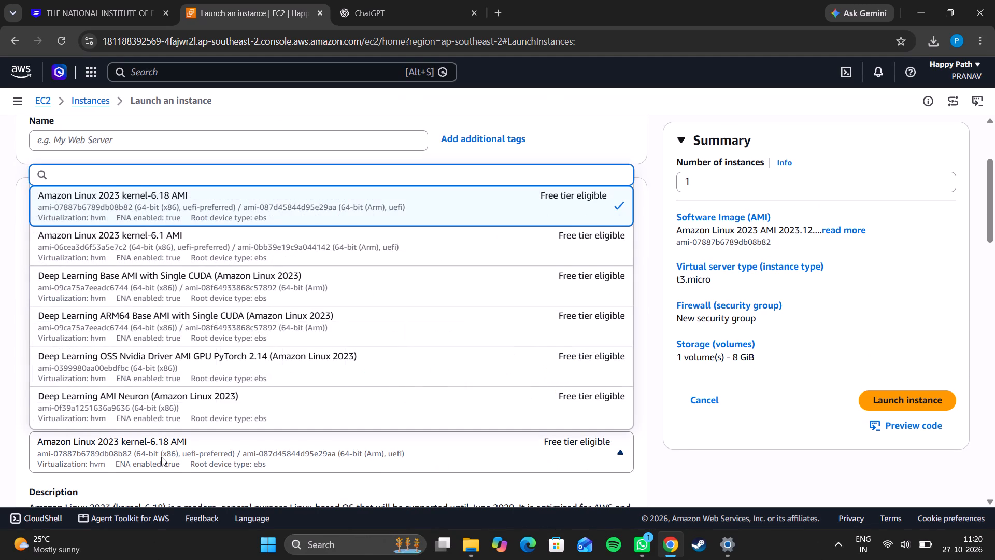
{"action": "left_click", "coordinate": [161, 457]}
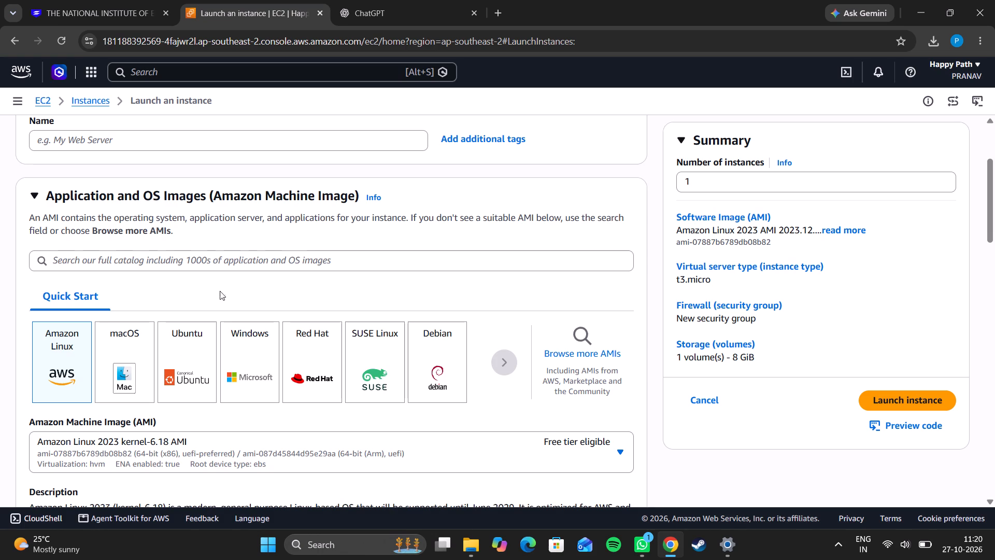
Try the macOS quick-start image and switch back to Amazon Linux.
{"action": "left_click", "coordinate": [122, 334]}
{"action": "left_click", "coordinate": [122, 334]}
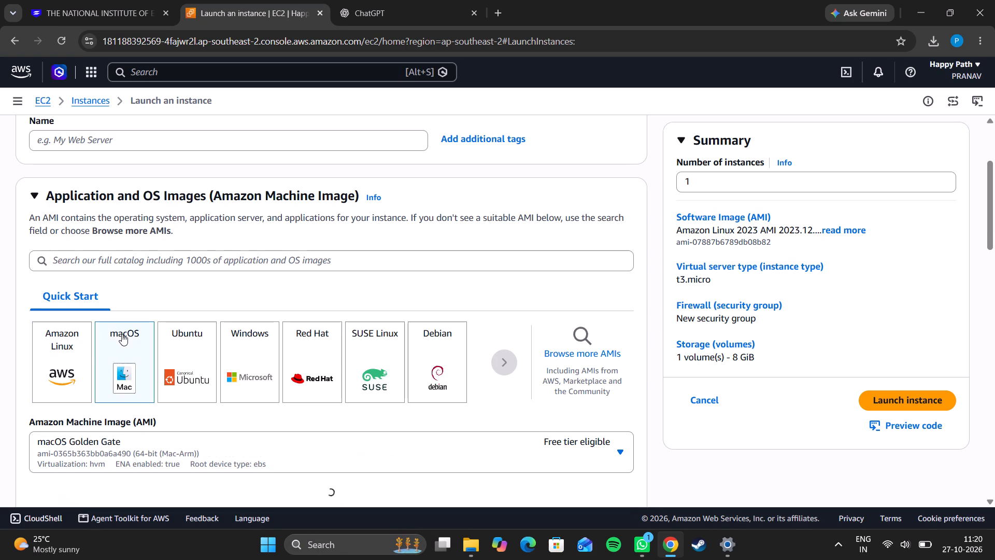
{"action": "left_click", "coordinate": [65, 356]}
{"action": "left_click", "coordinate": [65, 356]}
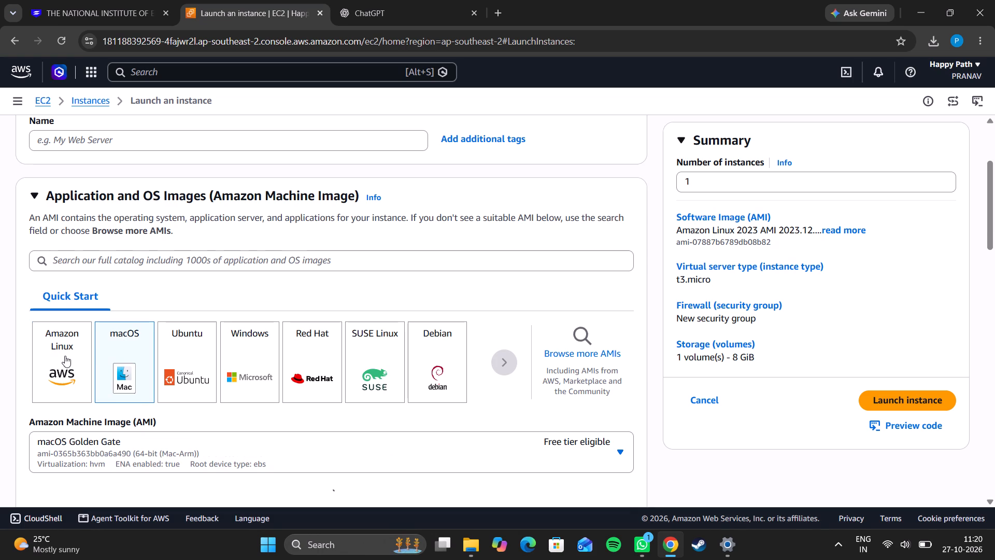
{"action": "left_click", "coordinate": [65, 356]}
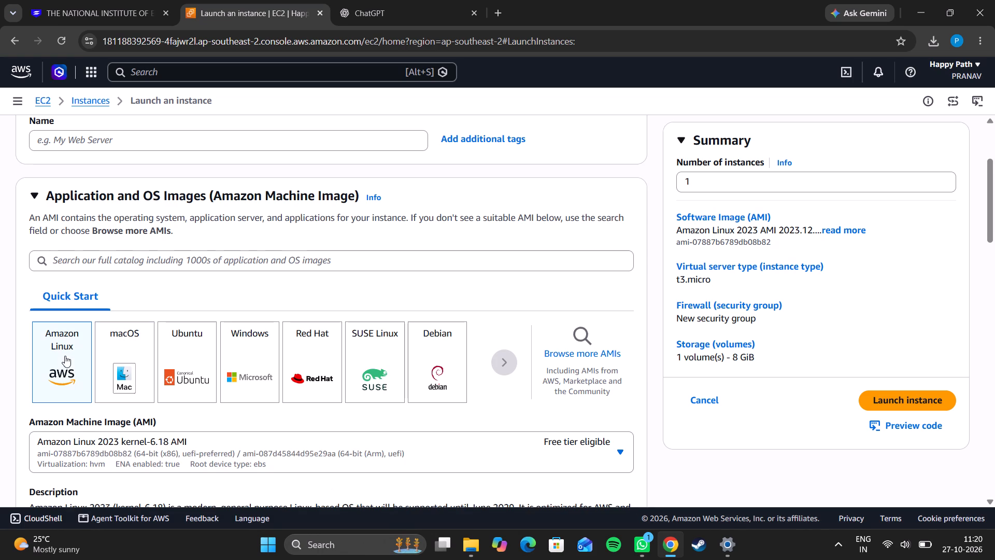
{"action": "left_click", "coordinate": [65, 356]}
Name the new instance MyWebserver.
{"action": "scroll", "coordinate": [214, 234], "scroll_direction": "up", "scroll_amount": 2}
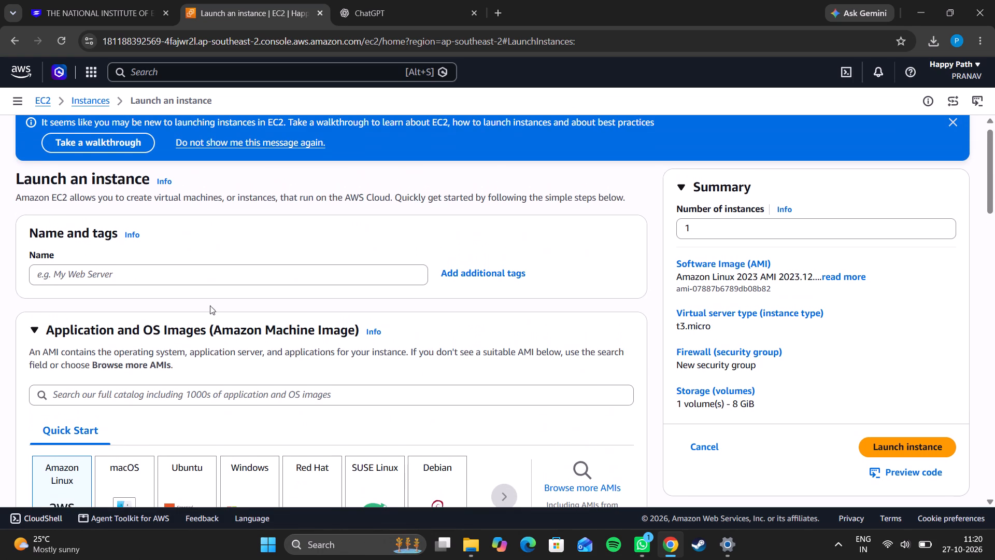
{"action": "left_click", "coordinate": [231, 277]}
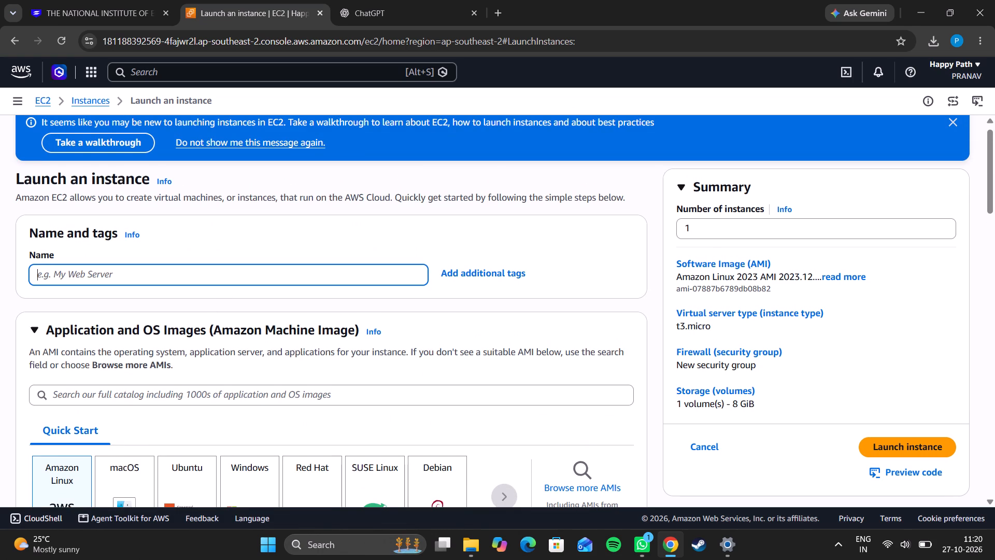
{"action": "type", "text": "my"}
{"action": "key", "text": "BackSpace"}
{"action": "key", "text": "BackSpace"}
{"action": "type", "text": "My"}
{"action": "type", "text": "Webserver"}
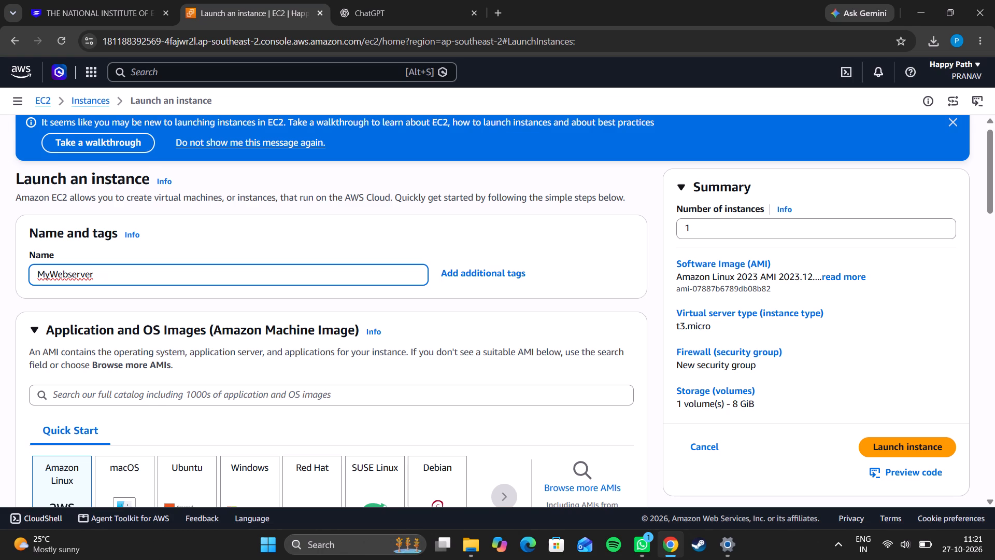
Allow HTTPS and HTTP traffic from the internet in the new security group's firewall rules.
{"action": "scroll", "coordinate": [178, 317], "scroll_direction": "down", "scroll_amount": 6}
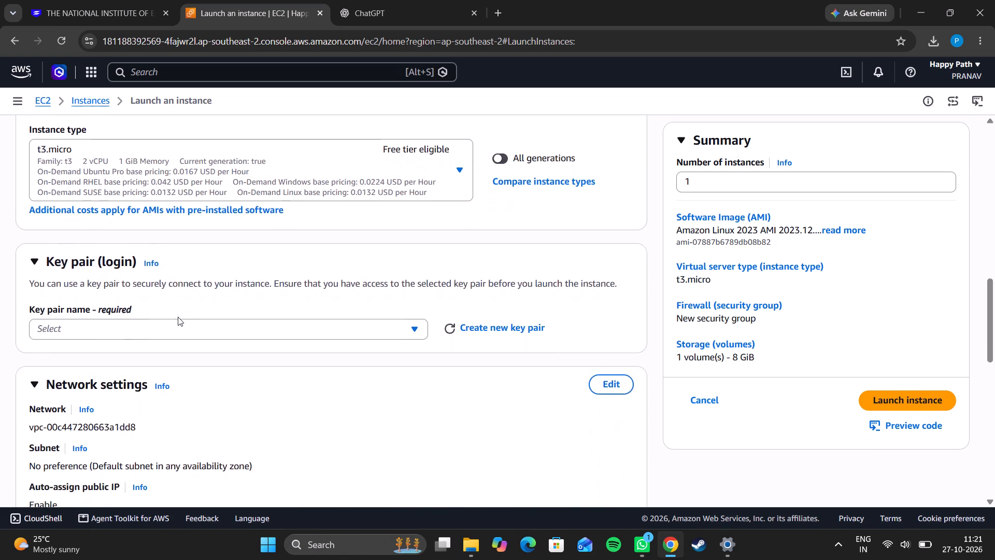
{"action": "scroll", "coordinate": [178, 317], "scroll_direction": "down", "scroll_amount": 2}
{"action": "scroll", "coordinate": [178, 317], "scroll_direction": "up", "scroll_amount": 9}
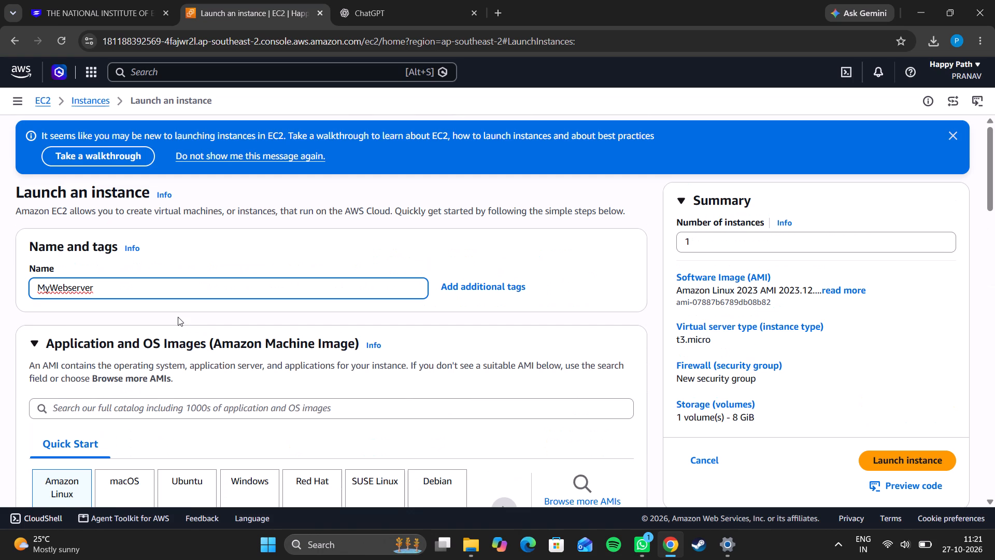
{"action": "scroll", "coordinate": [178, 317], "scroll_direction": "down", "scroll_amount": 3}
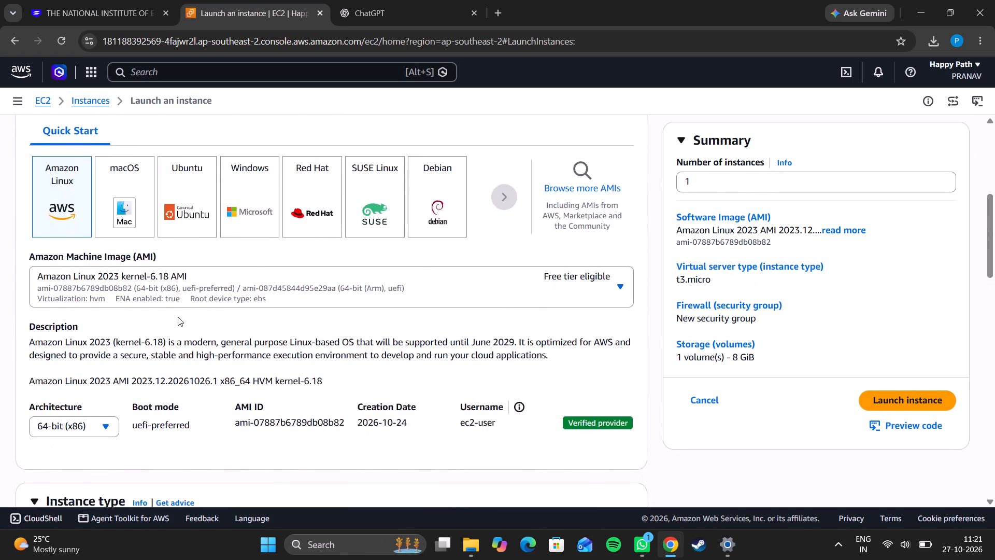
{"action": "scroll", "coordinate": [178, 317], "scroll_direction": "down", "scroll_amount": 4}
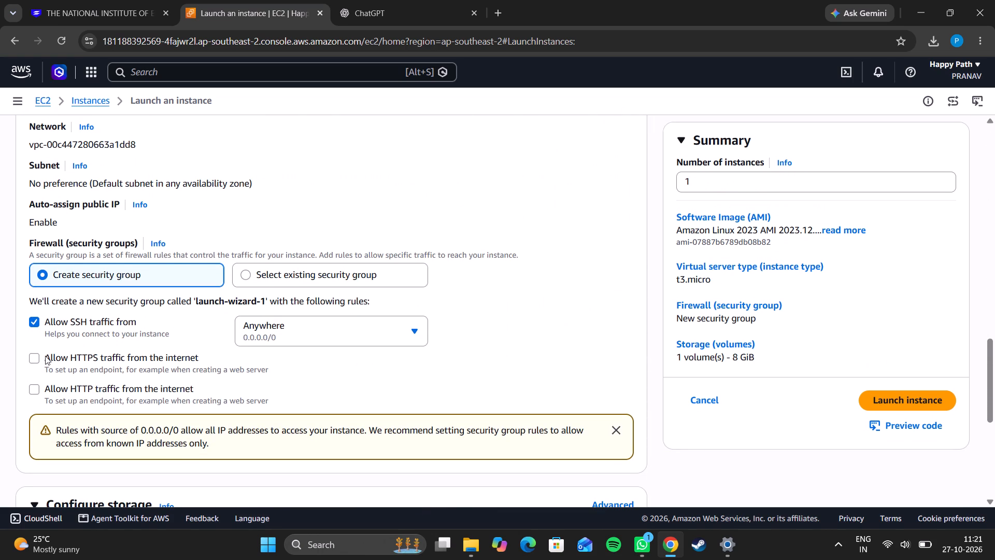
{"action": "left_click", "coordinate": [31, 355]}
{"action": "left_click", "coordinate": [33, 390]}
Launch the instance with the default storage settings, choosing to proceed without a key pair.
{"action": "scroll", "coordinate": [209, 387], "scroll_direction": "down", "scroll_amount": 4}
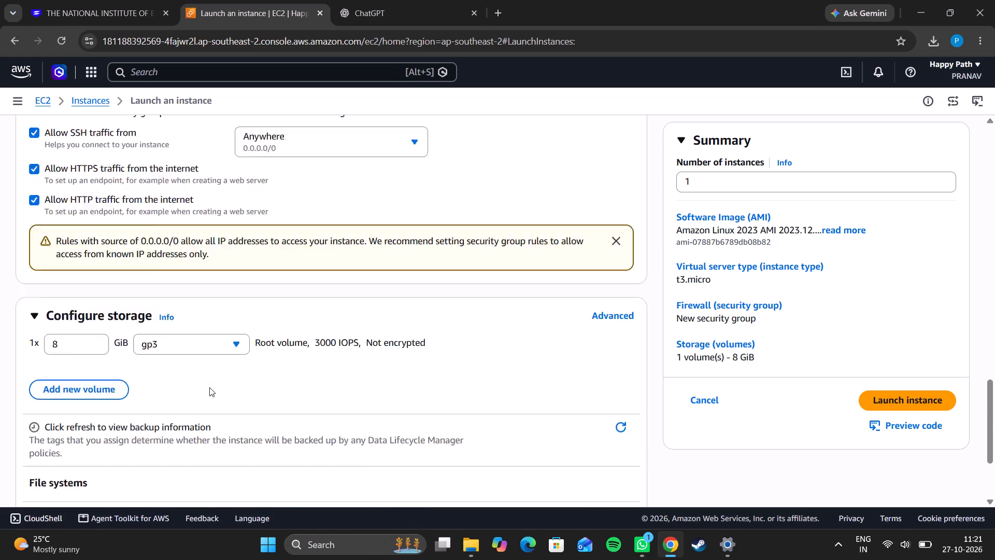
{"action": "scroll", "coordinate": [209, 387], "scroll_direction": "down", "scroll_amount": 2}
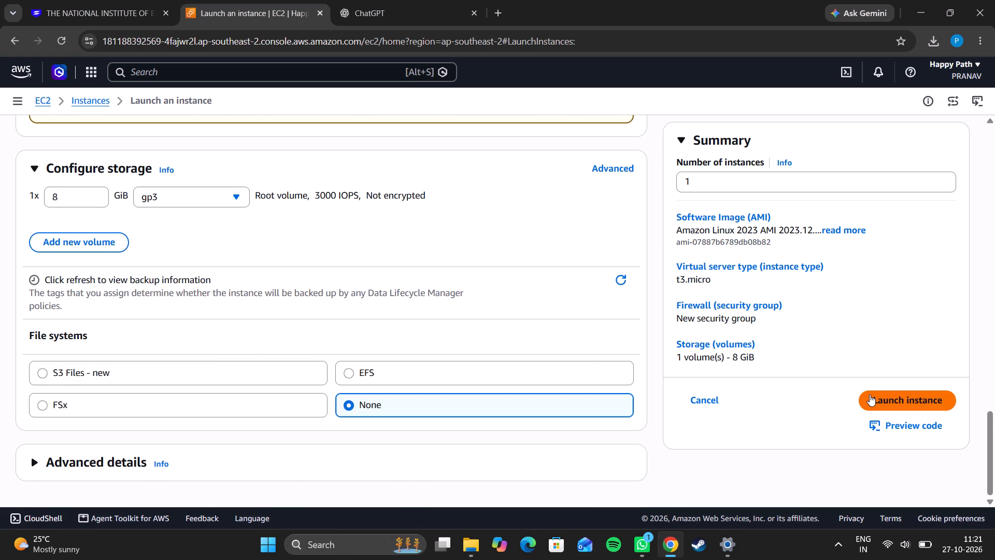
{"action": "left_click", "coordinate": [870, 395]}
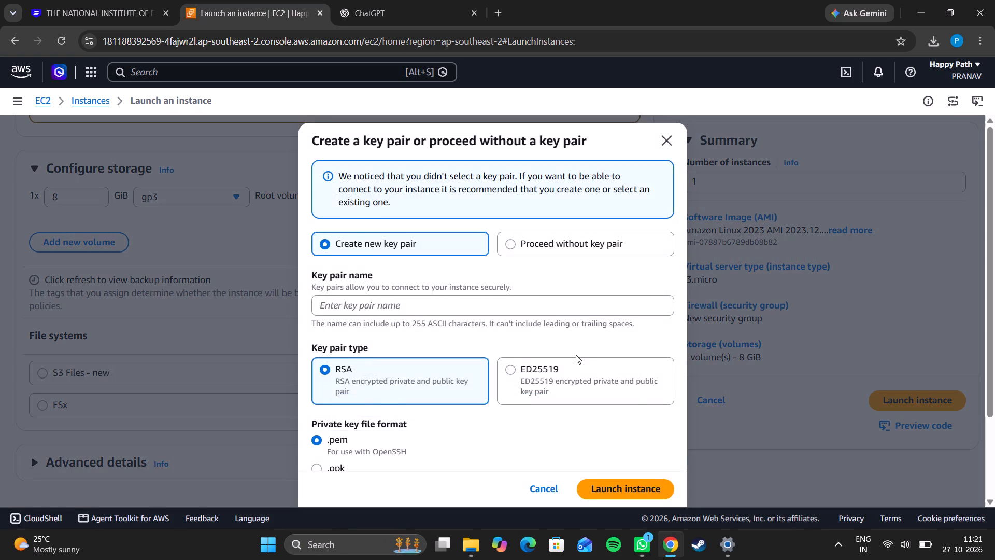
{"action": "scroll", "coordinate": [576, 355], "scroll_direction": "down", "scroll_amount": 2}
{"action": "scroll", "coordinate": [576, 355], "scroll_direction": "up", "scroll_amount": 1}
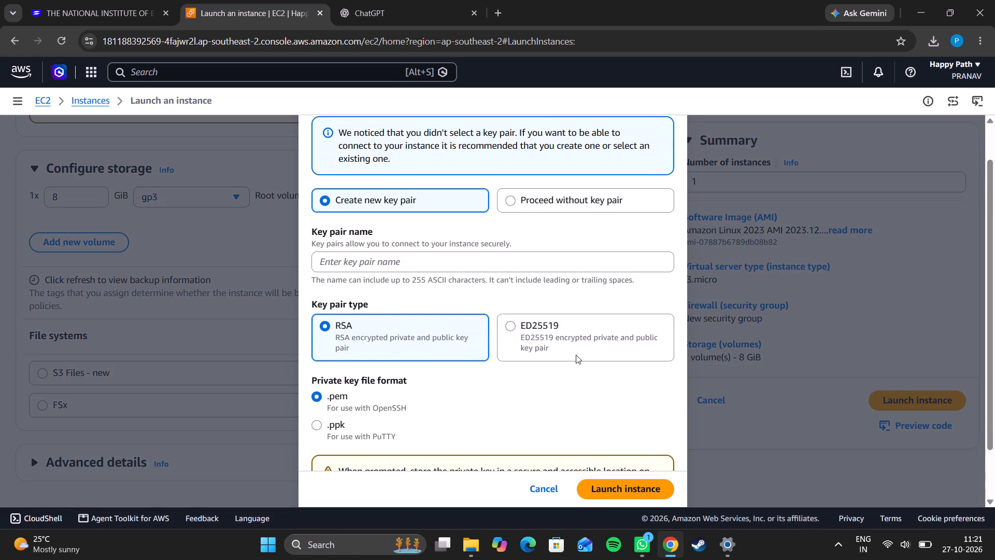
{"action": "left_click", "coordinate": [612, 200]}
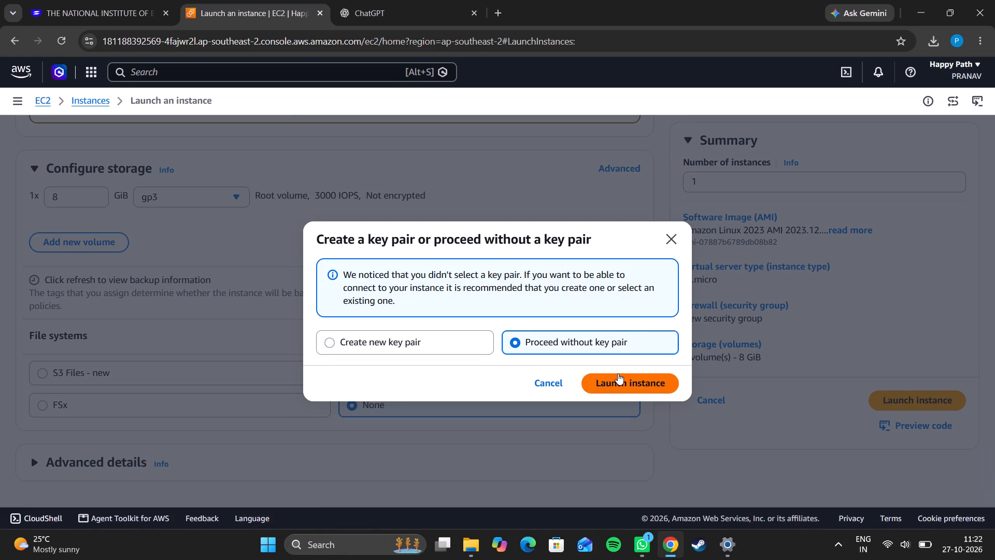
{"action": "left_click", "coordinate": [620, 387]}
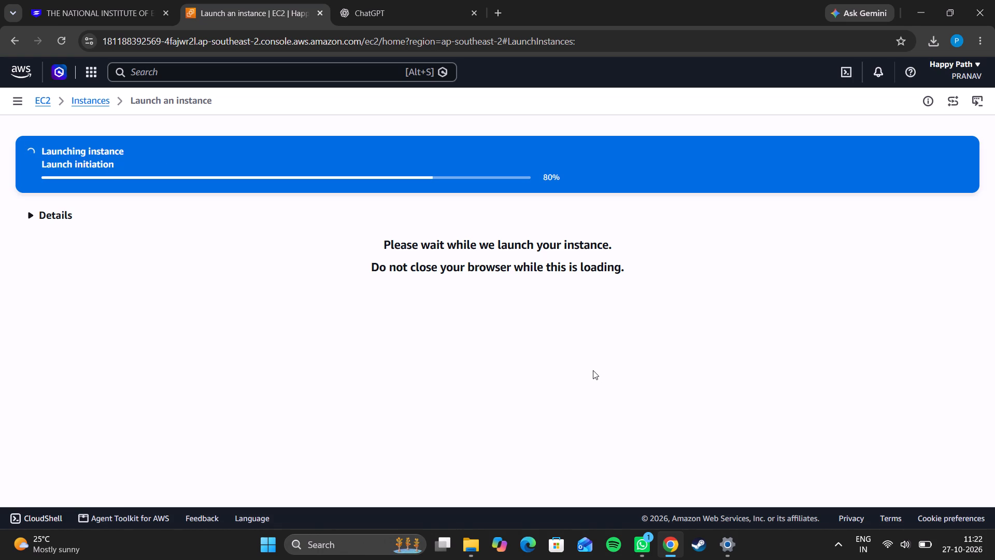
Expand the launch log and examine its entries and the suggested next steps for the instance.
{"action": "left_click_drag", "start_coordinate": [35, 191], "coordinate": [35, 196]}
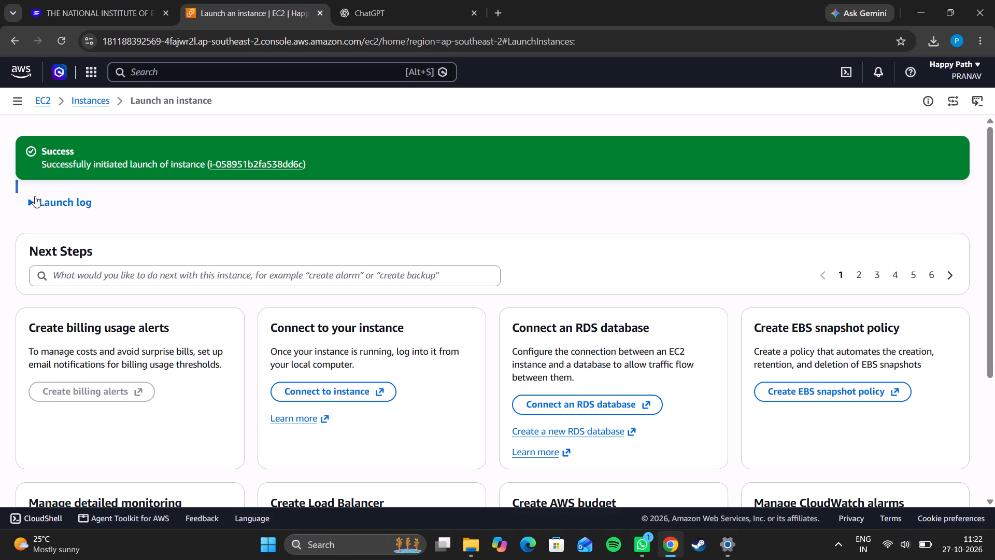
{"action": "left_click", "coordinate": [35, 196]}
{"action": "scroll", "coordinate": [409, 297], "scroll_direction": "down", "scroll_amount": 2}
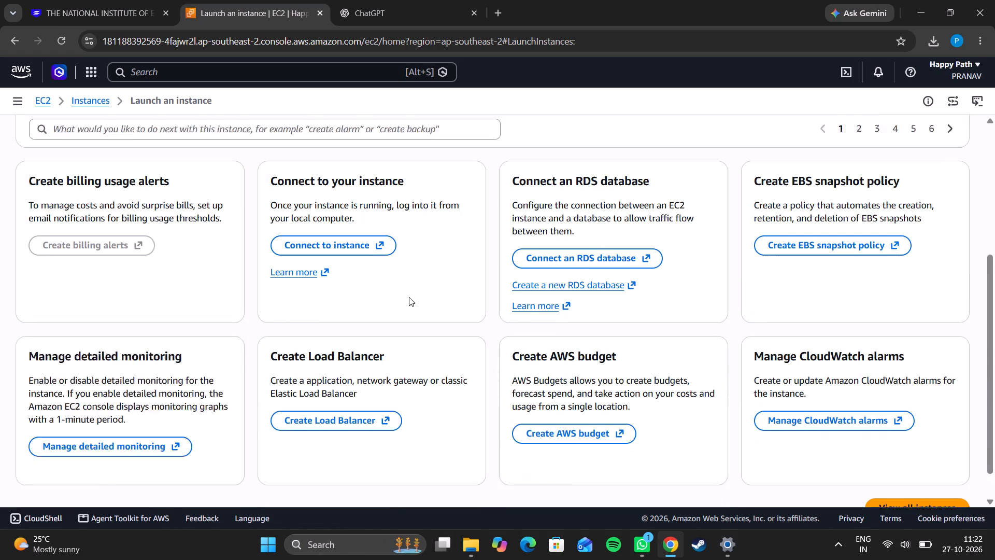
{"action": "scroll", "coordinate": [409, 297], "scroll_direction": "down", "scroll_amount": 5}
{"action": "scroll", "coordinate": [409, 297], "scroll_direction": "up", "scroll_amount": 5}
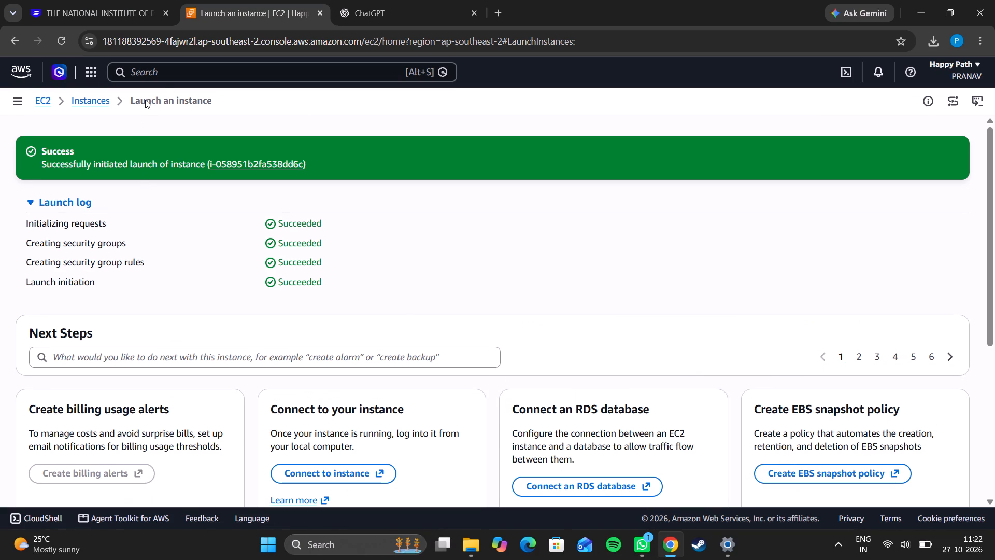
{"action": "left_click", "coordinate": [145, 100]}
{"action": "scroll", "coordinate": [286, 257], "scroll_direction": "down", "scroll_amount": 1}
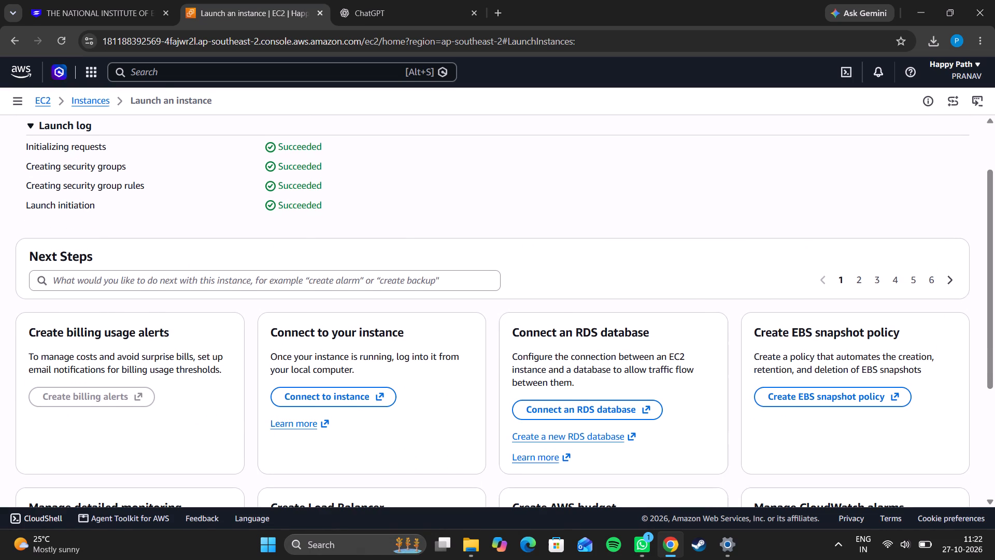
{"action": "scroll", "coordinate": [286, 257], "scroll_direction": "down", "scroll_amount": 5}
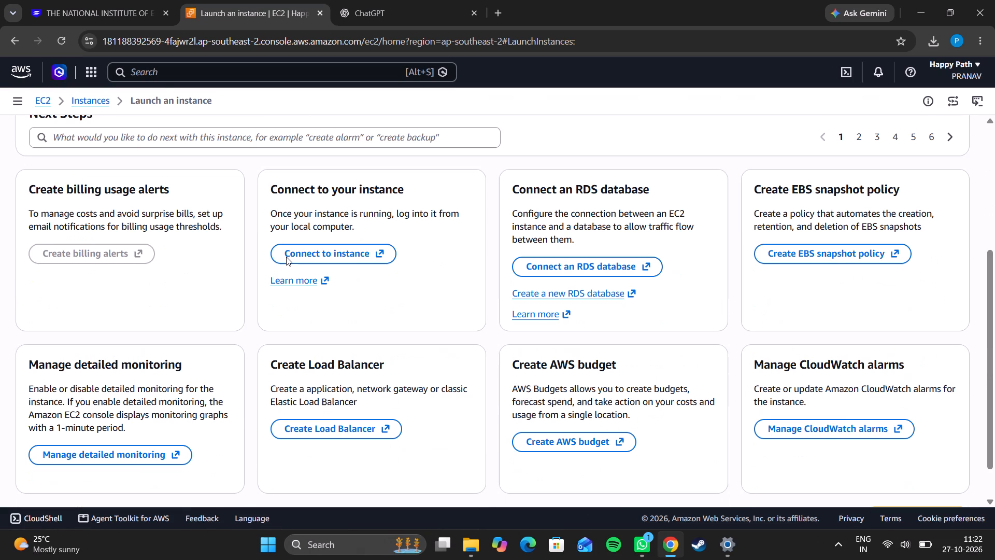
{"action": "scroll", "coordinate": [286, 257], "scroll_direction": "up", "scroll_amount": 3}
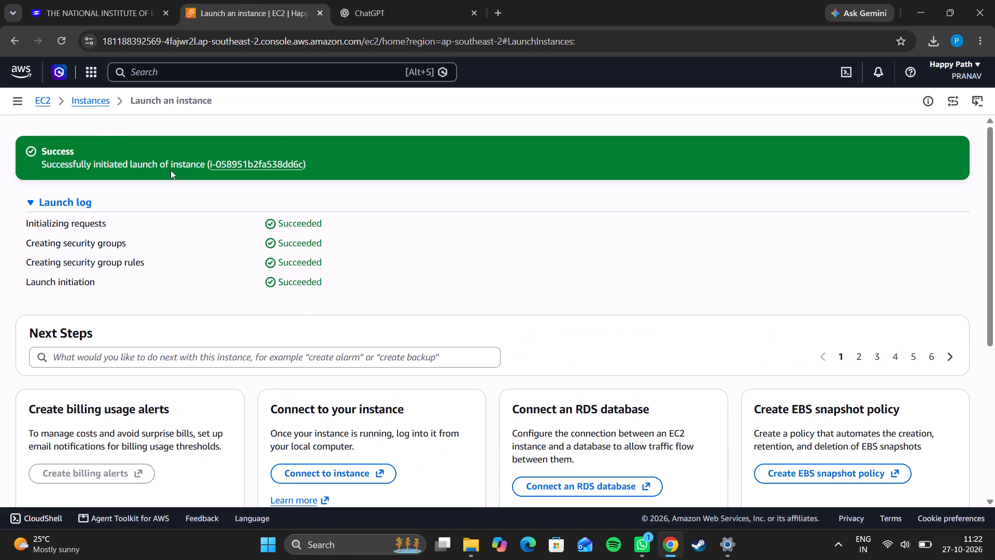
Go to the EC2 Instances list.
{"action": "left_click", "coordinate": [83, 97]}
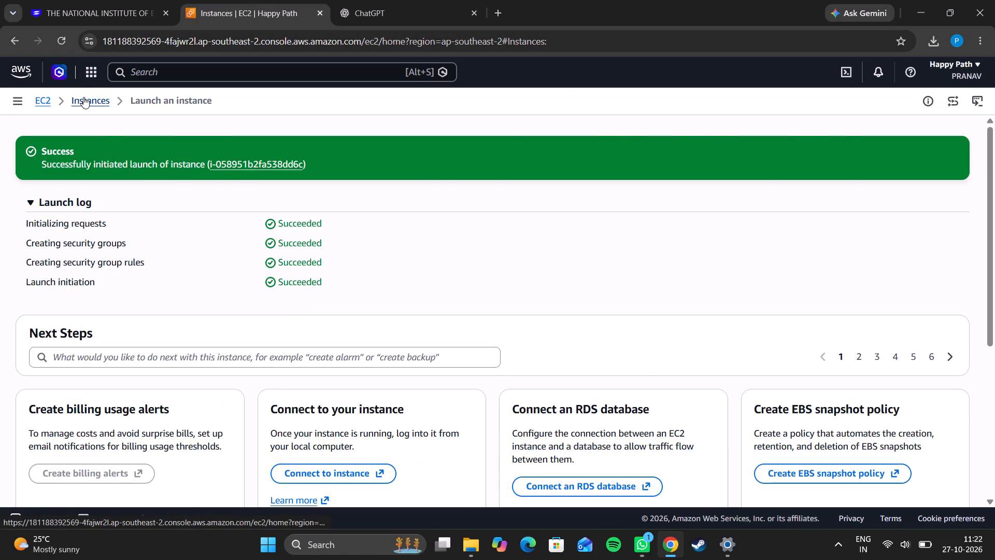
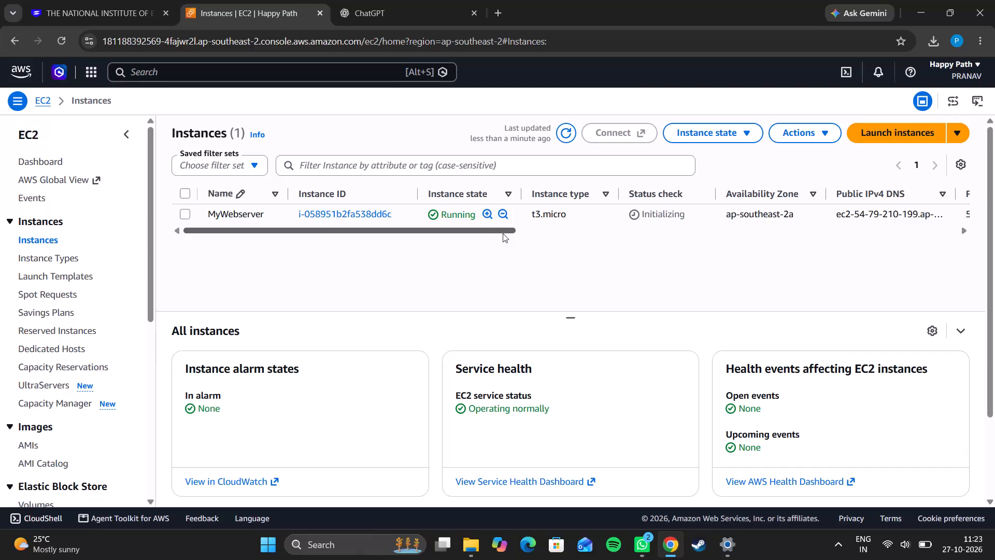
Examine the MyWebserver instance's details across all columns of the Instances table, from name and state through to platform and operator.
{"action": "left_click_drag", "start_coordinate": [503, 233], "coordinate": [833, 259]}
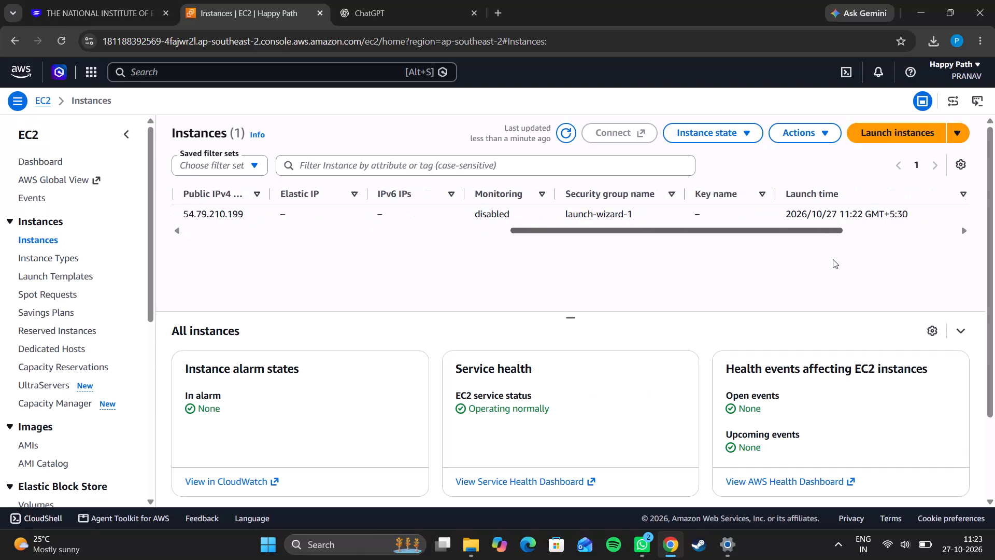
{"action": "left_click_drag", "start_coordinate": [833, 259], "coordinate": [890, 261]}
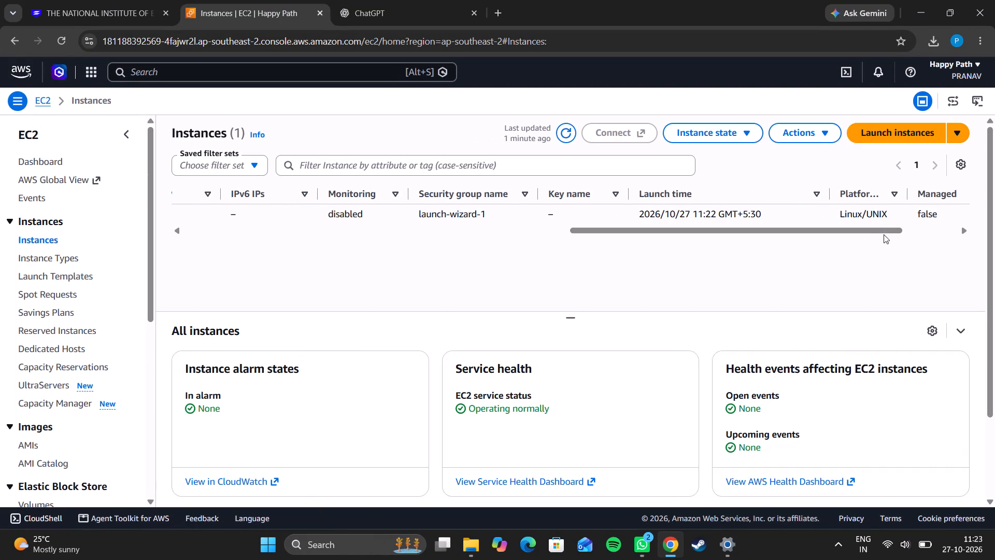
{"action": "left_click_drag", "start_coordinate": [889, 230], "coordinate": [963, 249]}
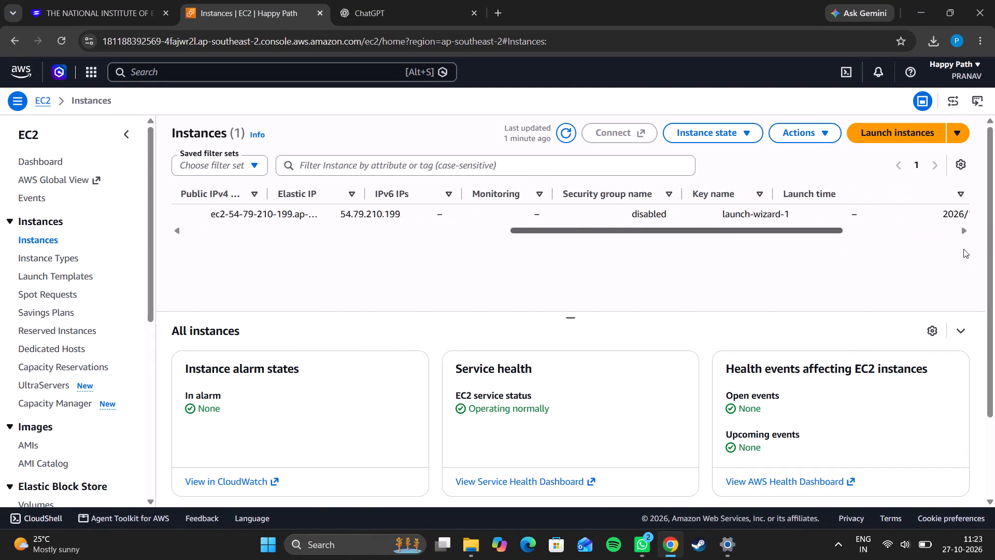
{"action": "left_click_drag", "start_coordinate": [963, 249], "coordinate": [994, 246]}
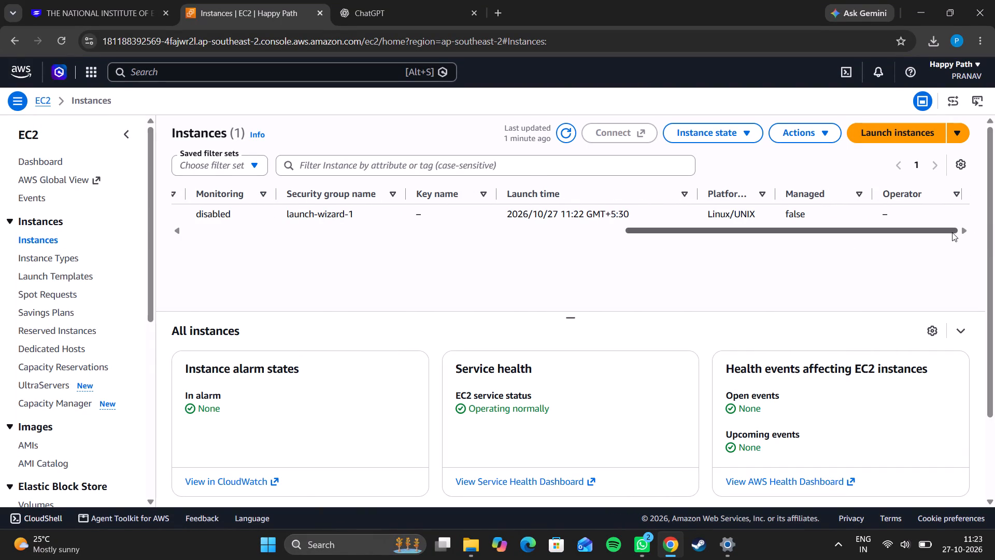
{"action": "left_click_drag", "start_coordinate": [952, 232], "coordinate": [994, 237]}
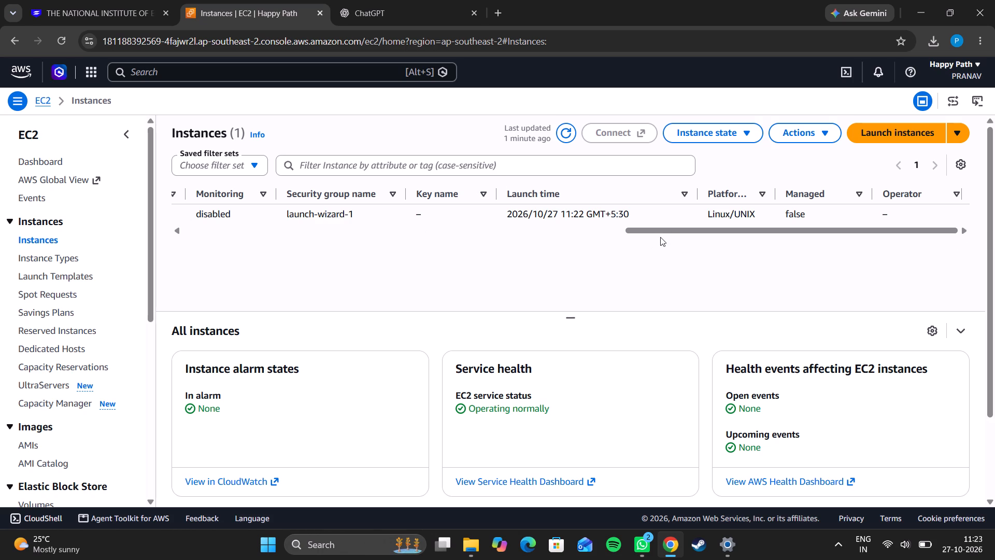
{"action": "left_click_drag", "start_coordinate": [667, 233], "coordinate": [243, 243]}
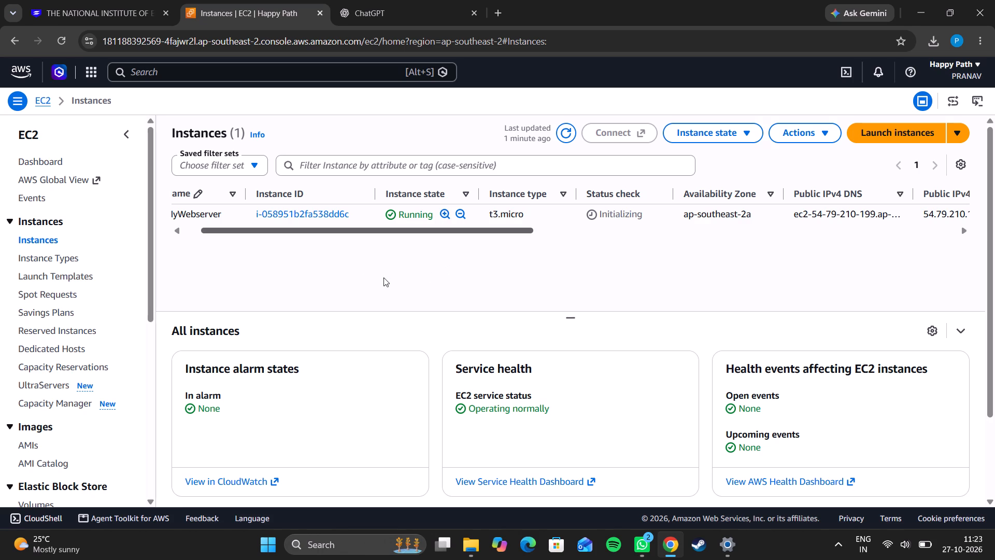
{"action": "scroll", "coordinate": [537, 297], "scroll_direction": "down", "scroll_amount": 2}
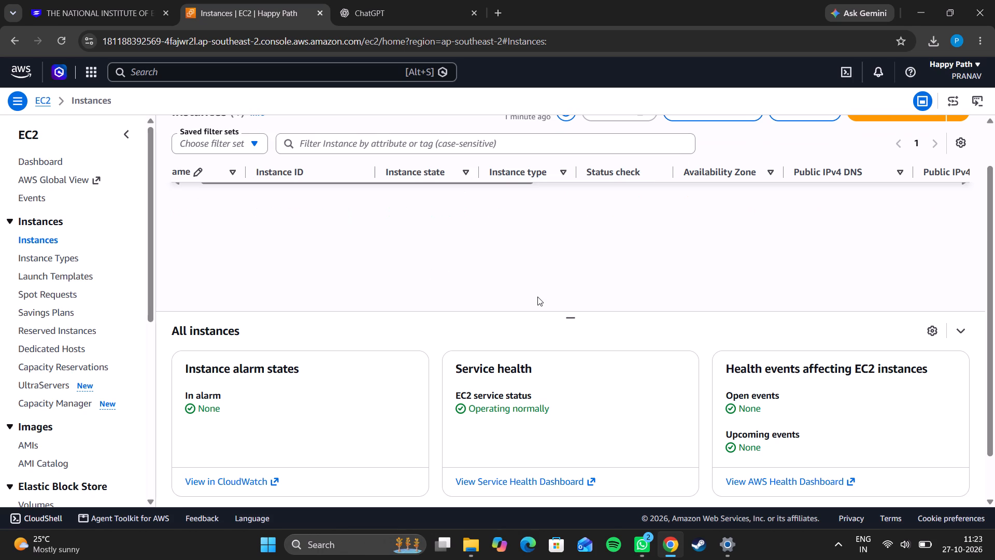
{"action": "scroll", "coordinate": [537, 297], "scroll_direction": "down", "scroll_amount": 2}
{"action": "scroll", "coordinate": [537, 297], "scroll_direction": "up", "scroll_amount": 5}
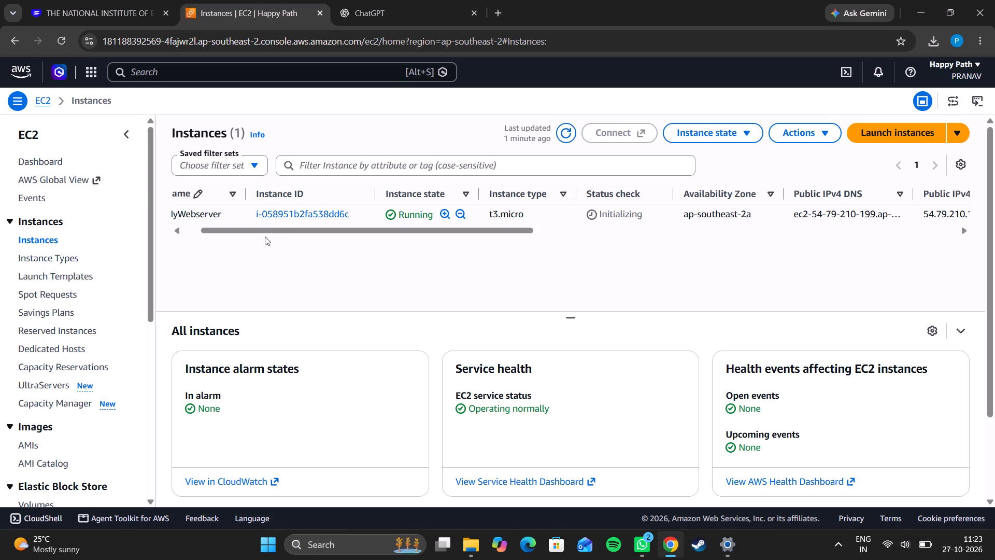
{"action": "left_click_drag", "start_coordinate": [270, 233], "coordinate": [164, 228]}
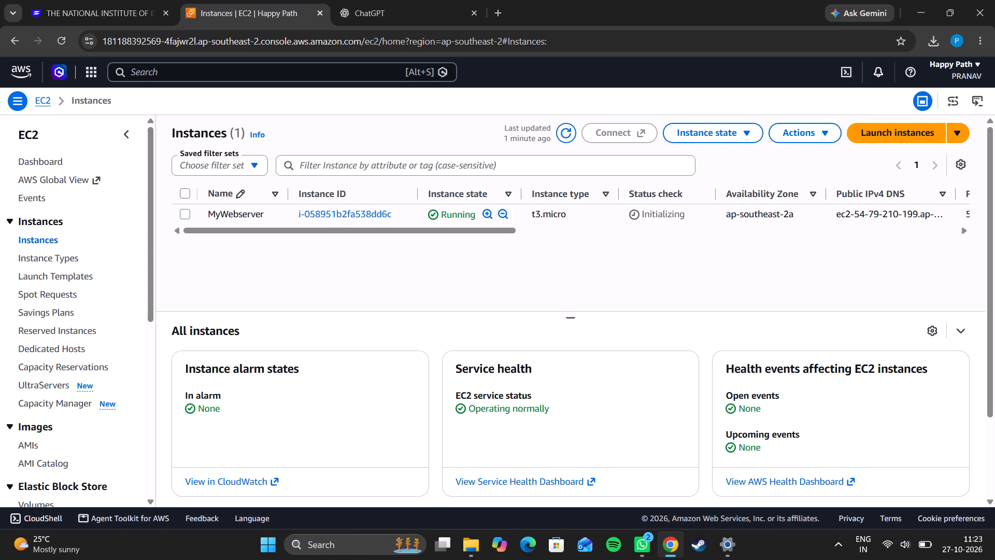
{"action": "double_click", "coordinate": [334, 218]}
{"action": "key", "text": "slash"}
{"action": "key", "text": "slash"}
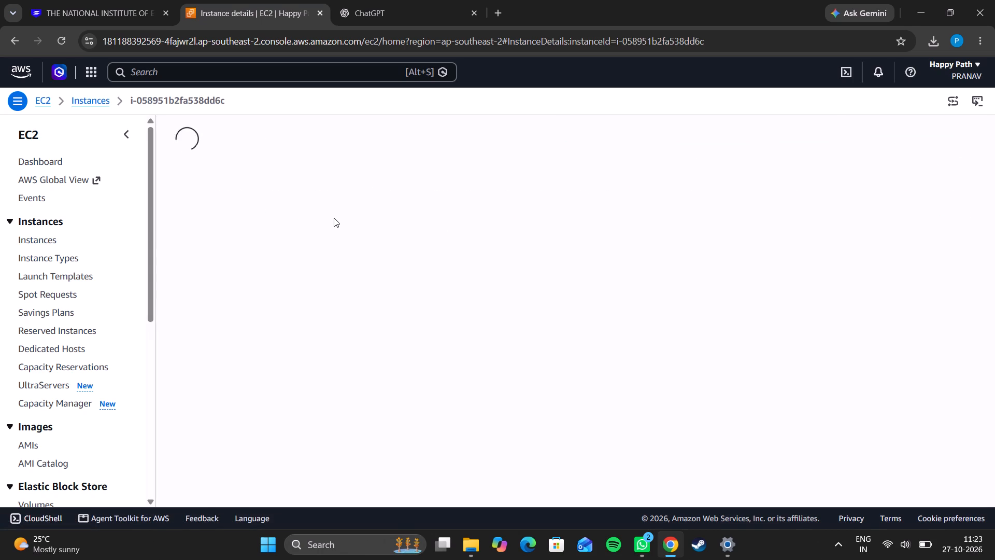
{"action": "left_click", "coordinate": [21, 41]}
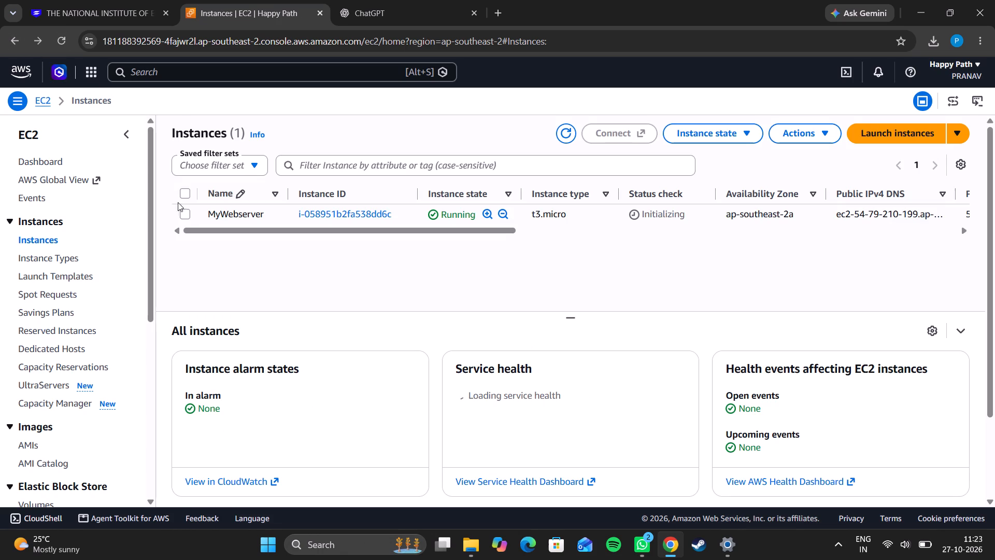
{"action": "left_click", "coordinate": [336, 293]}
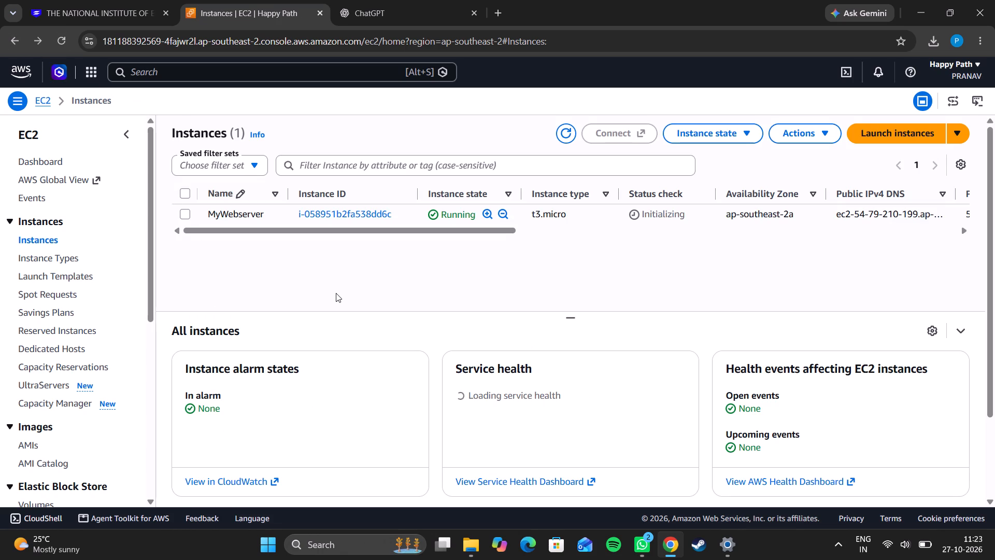
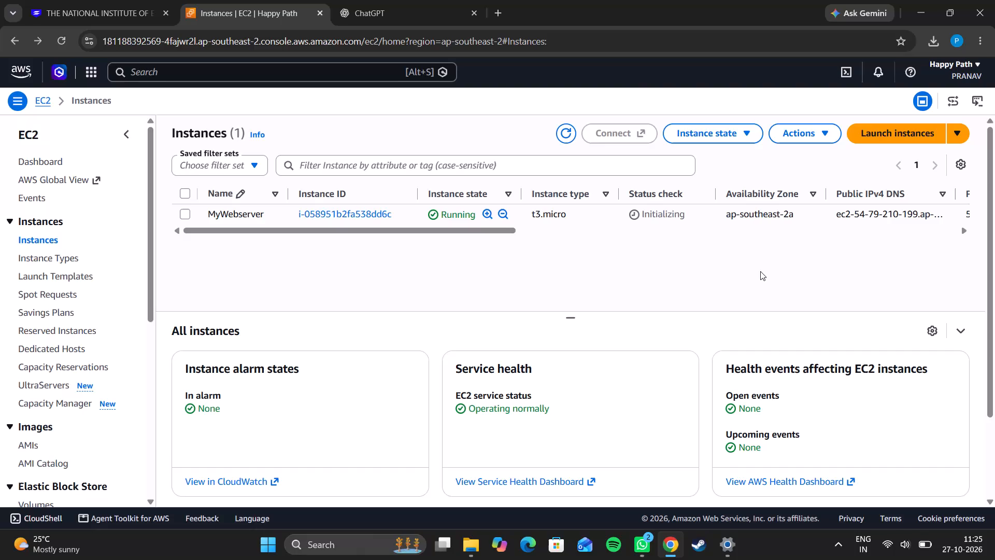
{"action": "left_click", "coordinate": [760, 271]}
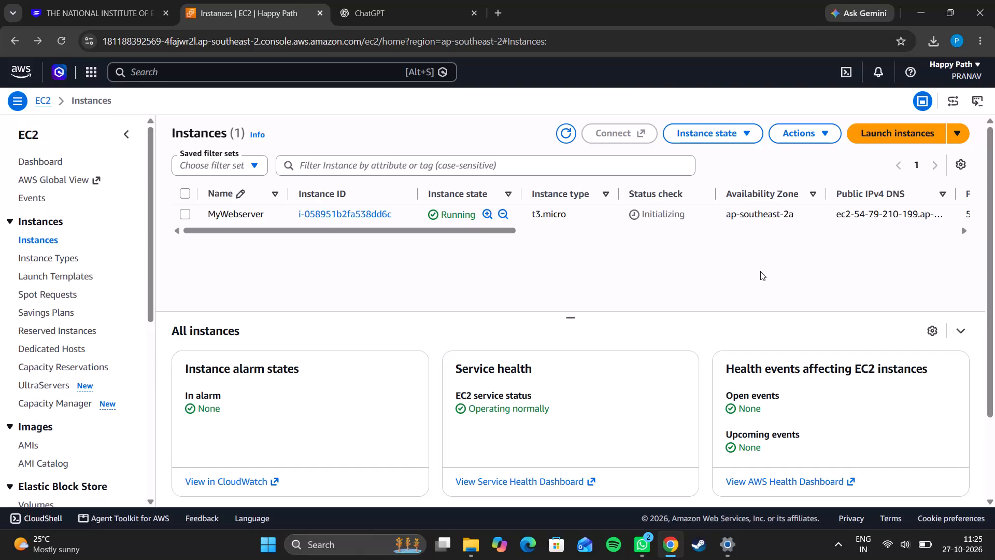
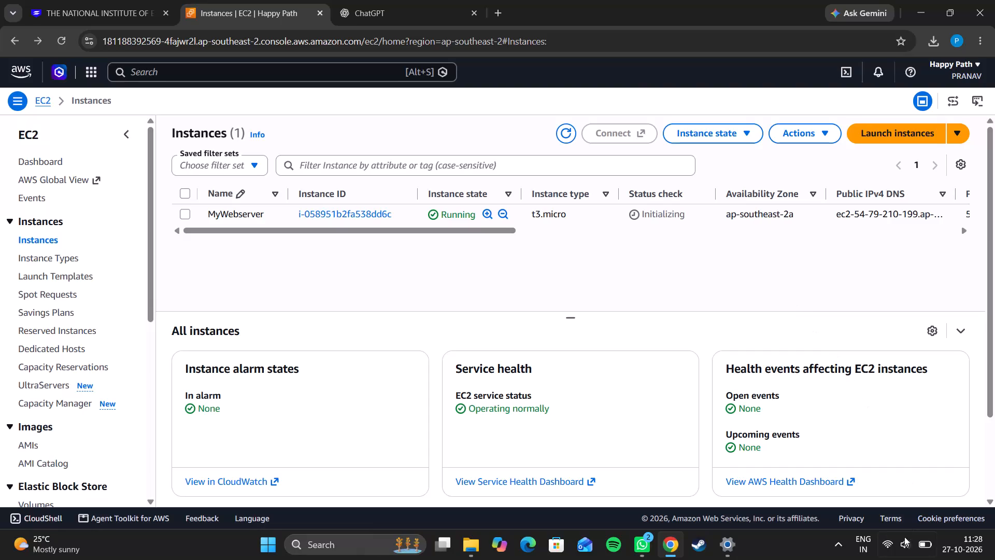
Set the display brightness to 43 in the Windows quick settings.
{"action": "left_click", "coordinate": [904, 548]}
{"action": "left_click", "coordinate": [859, 423]}
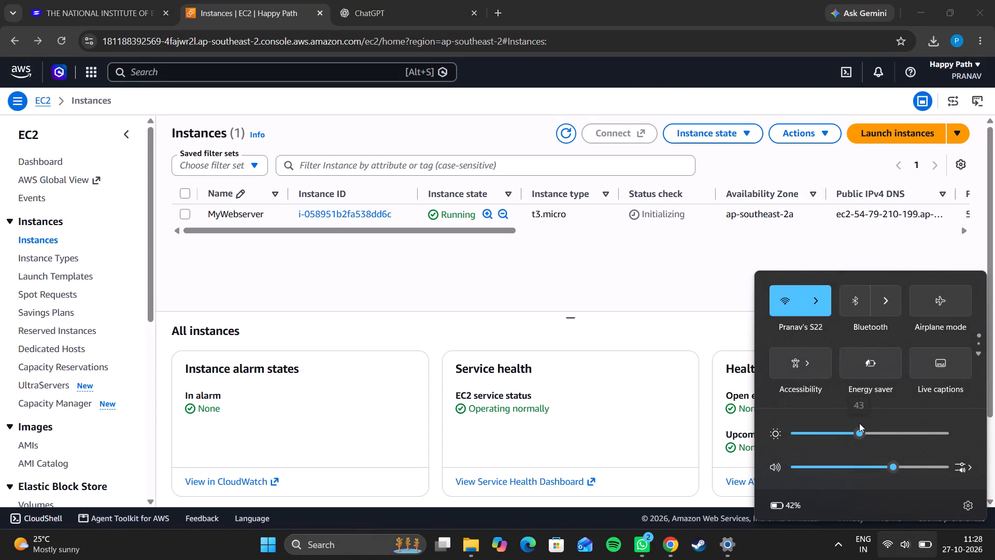
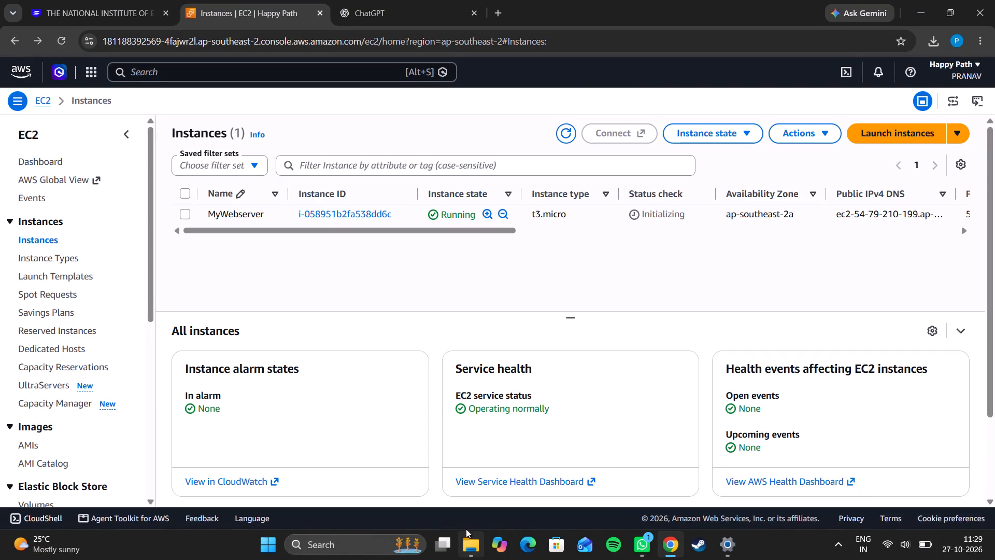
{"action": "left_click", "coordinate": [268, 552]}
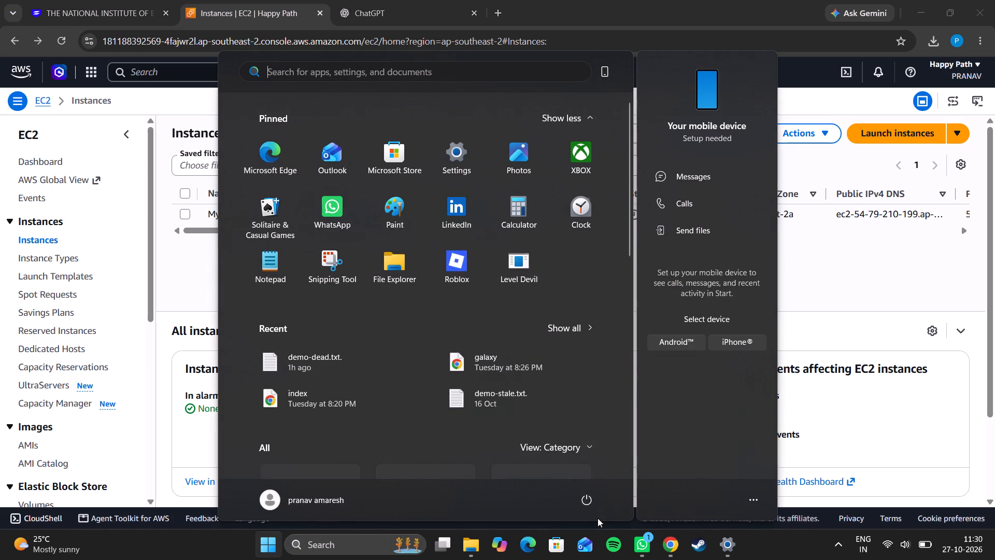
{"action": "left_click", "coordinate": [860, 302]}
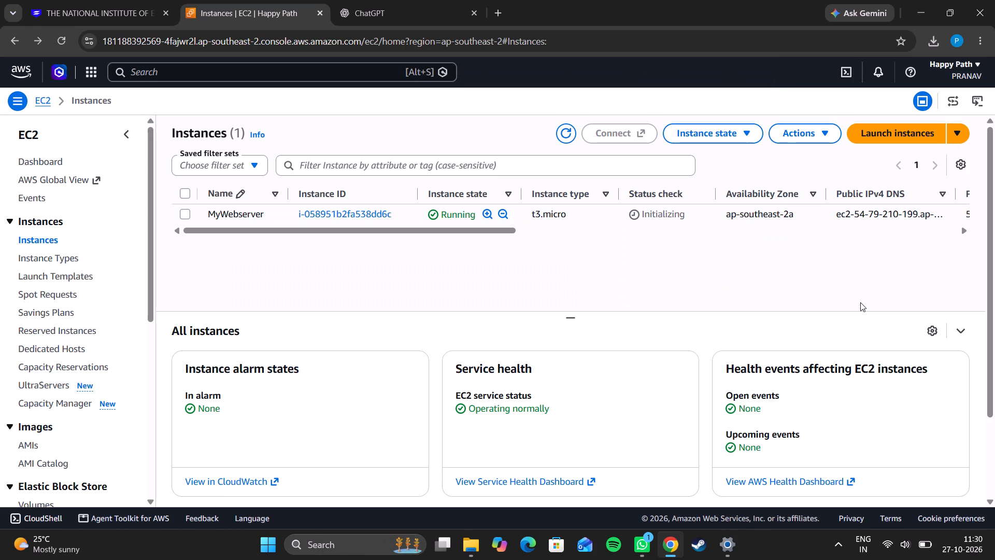